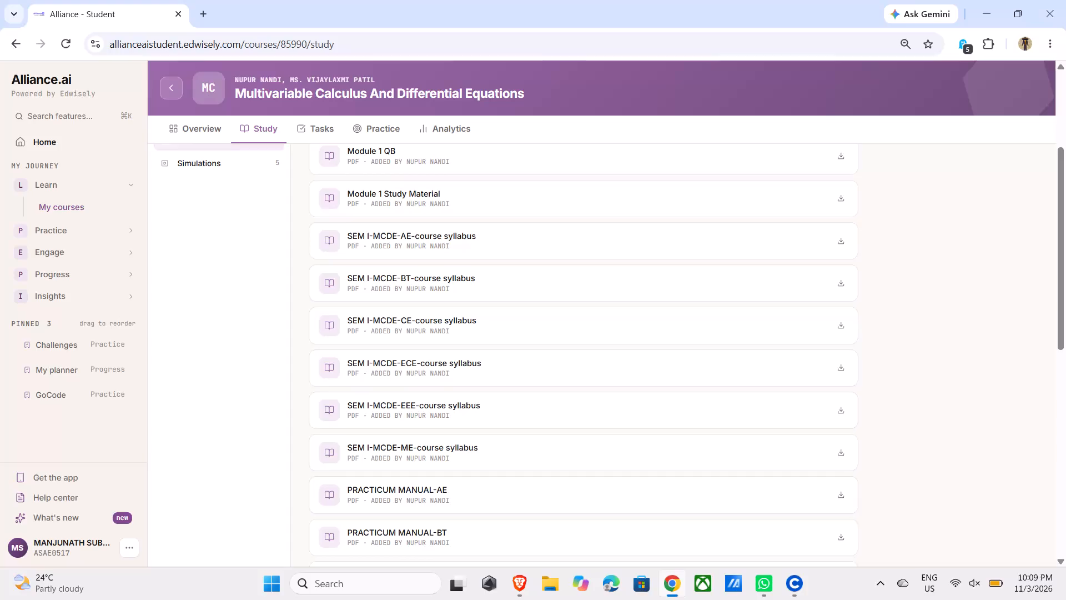
Open the Microproject Proposal document from the Multivariable Calculus And Differential Equations study materials.
scroll(474, 291, down, 12)
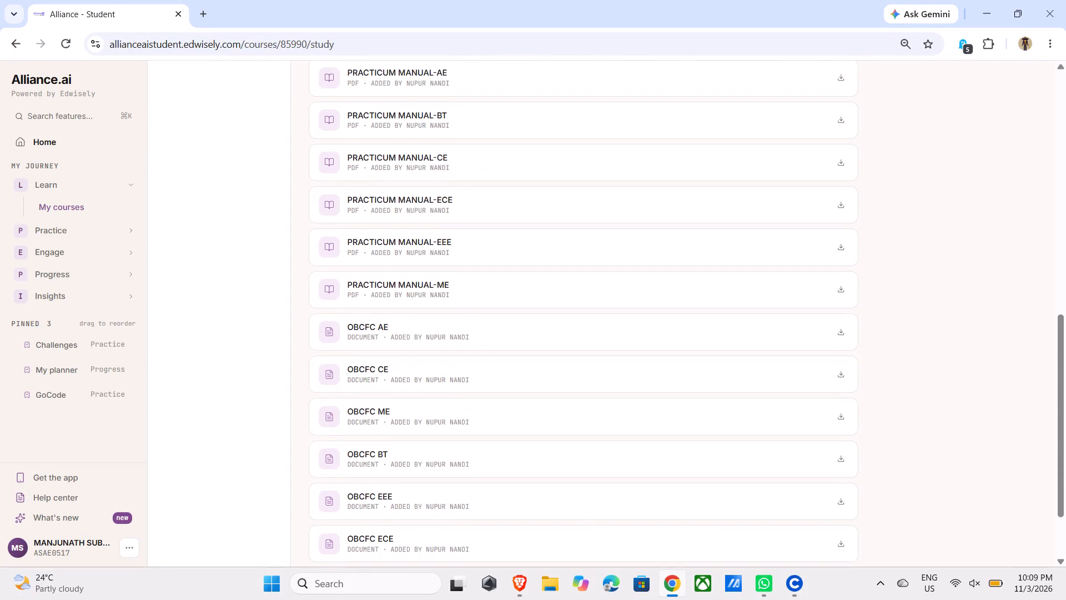
scroll(460, 292, down, 4)
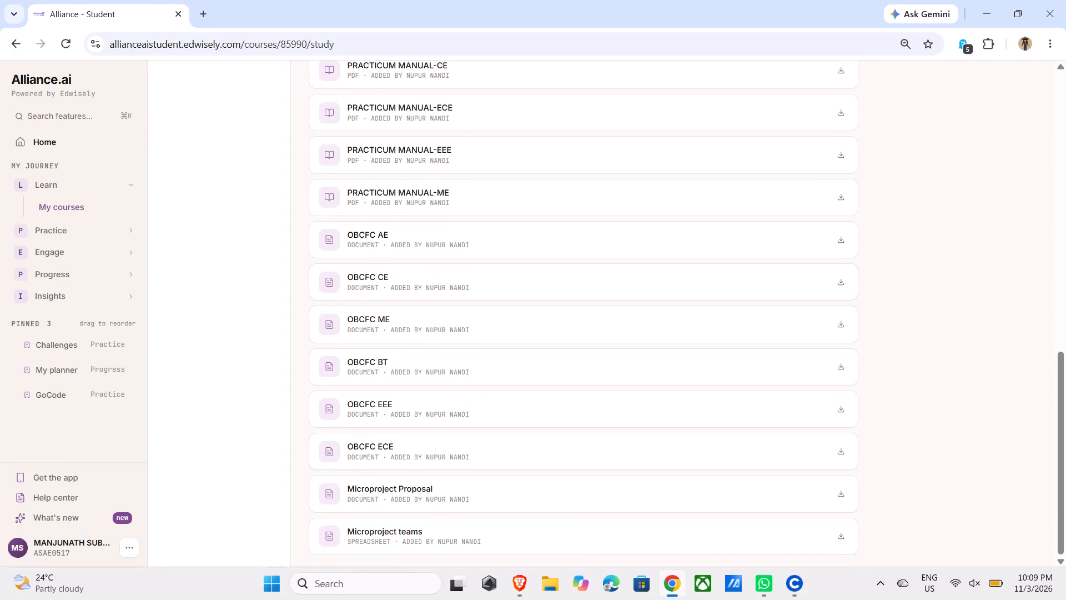
click(424, 490)
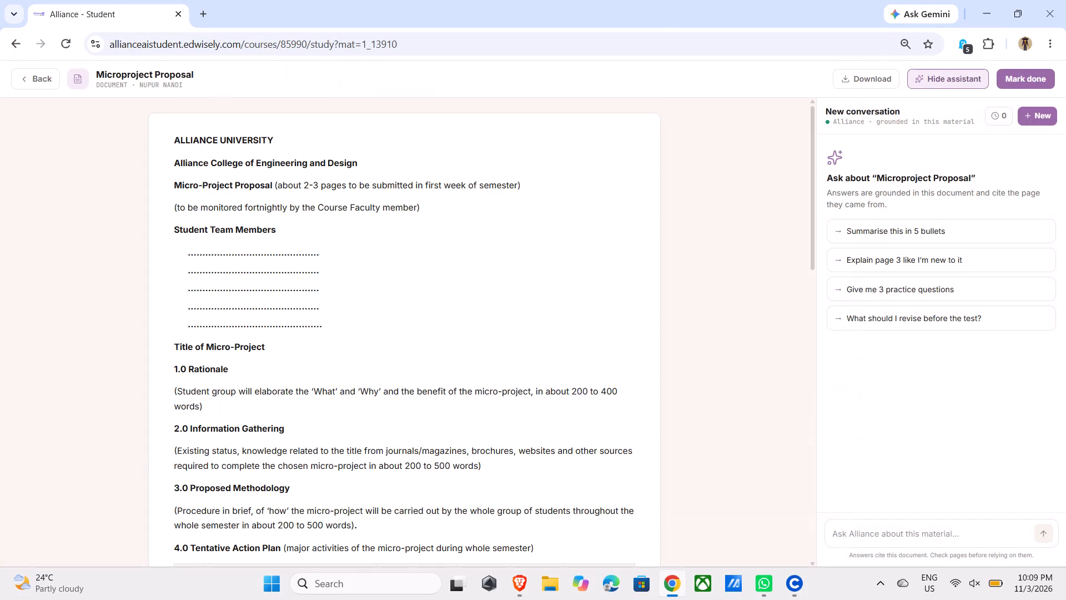
Minimize the browser window to reveal the desktop.
click(997, 7)
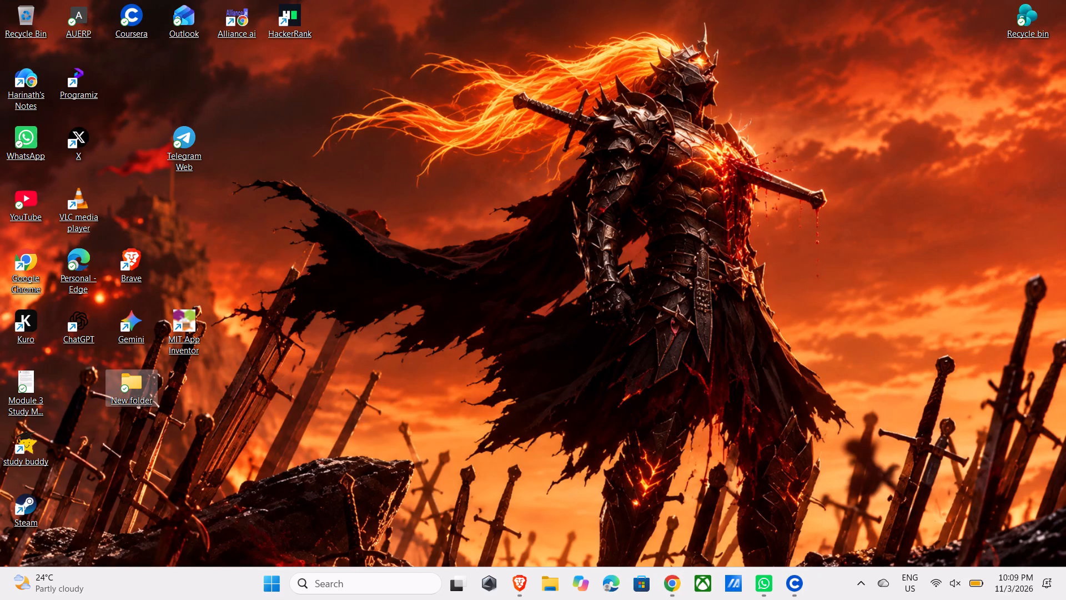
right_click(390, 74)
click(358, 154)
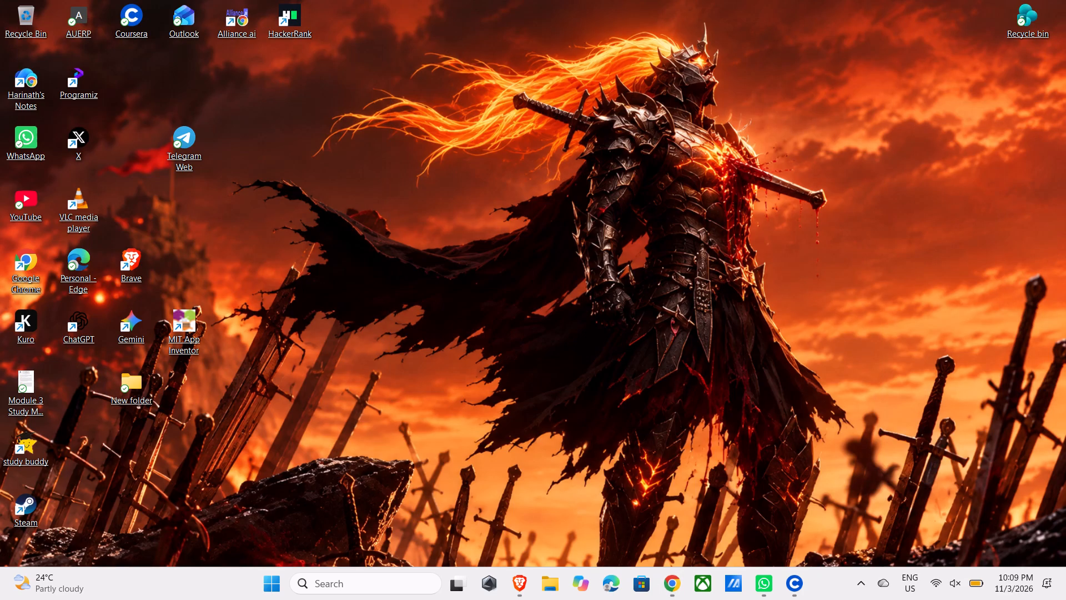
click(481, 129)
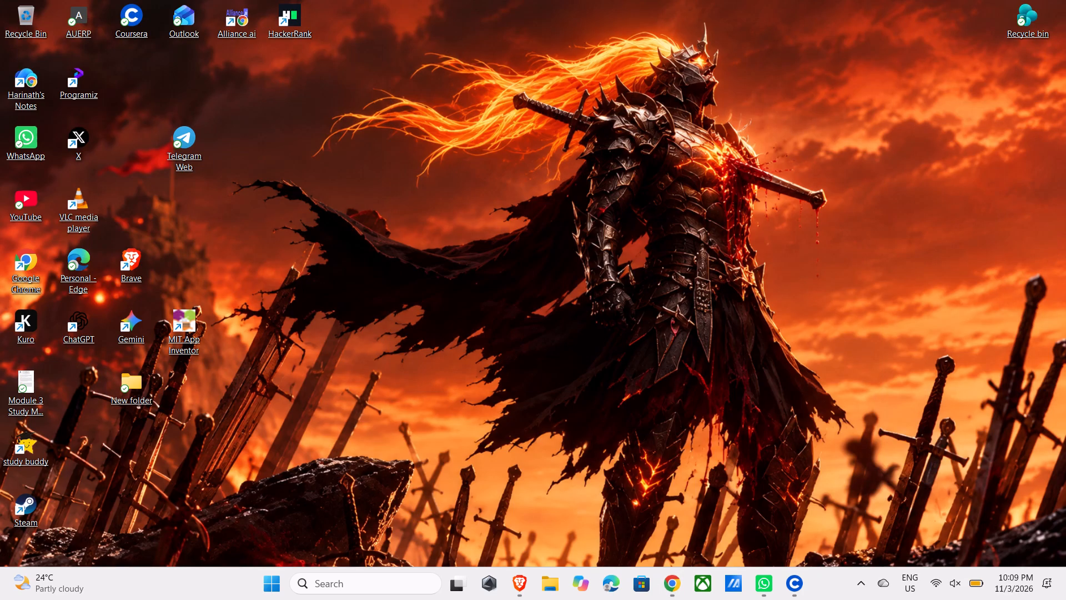
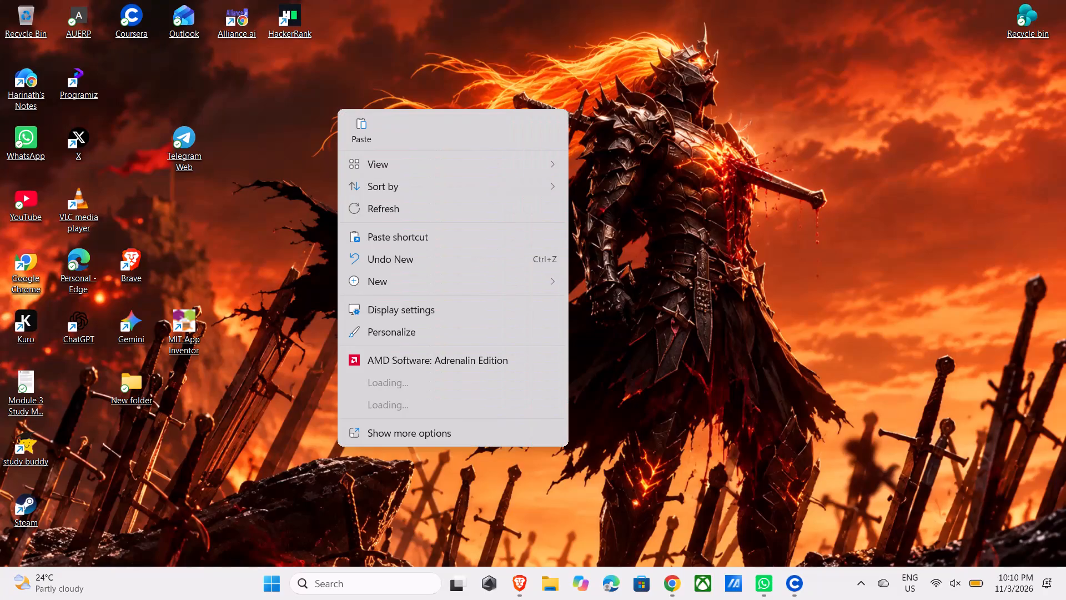
Refresh the desktop.
click(410, 215)
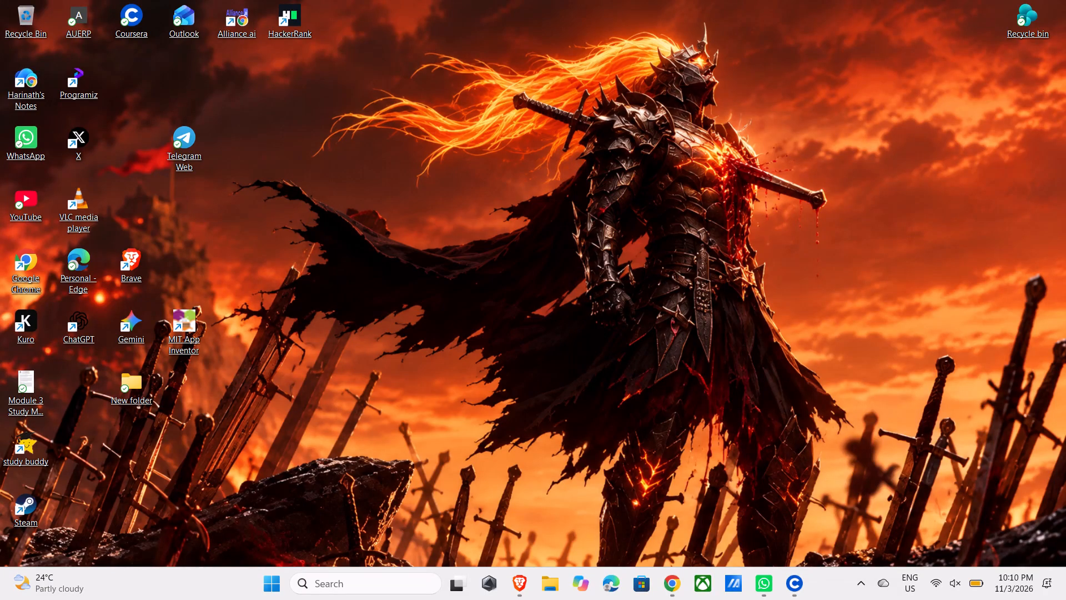
Open Windows search from the desktop.
click(369, 564)
click(363, 582)
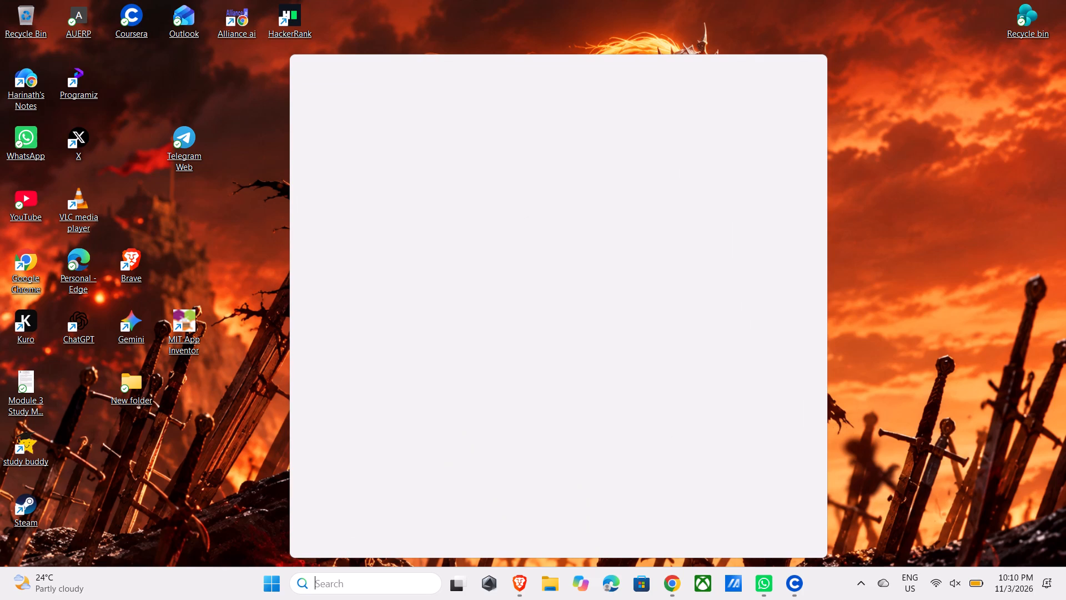
Open Word from the recent searches.
click(394, 122)
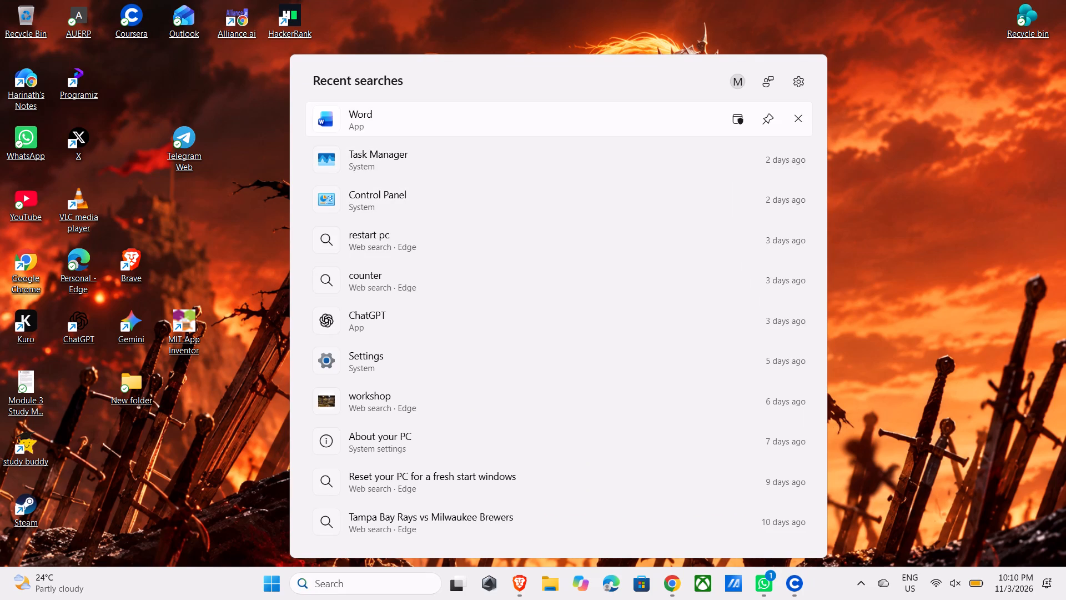
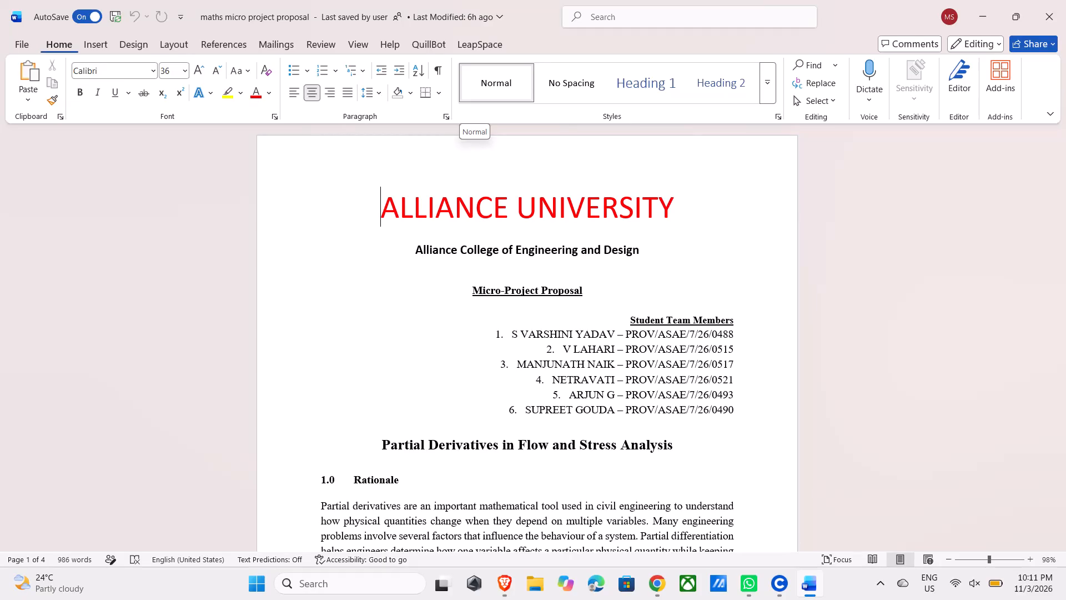
Open the recent document "maths micro project proposal".
click(14, 46)
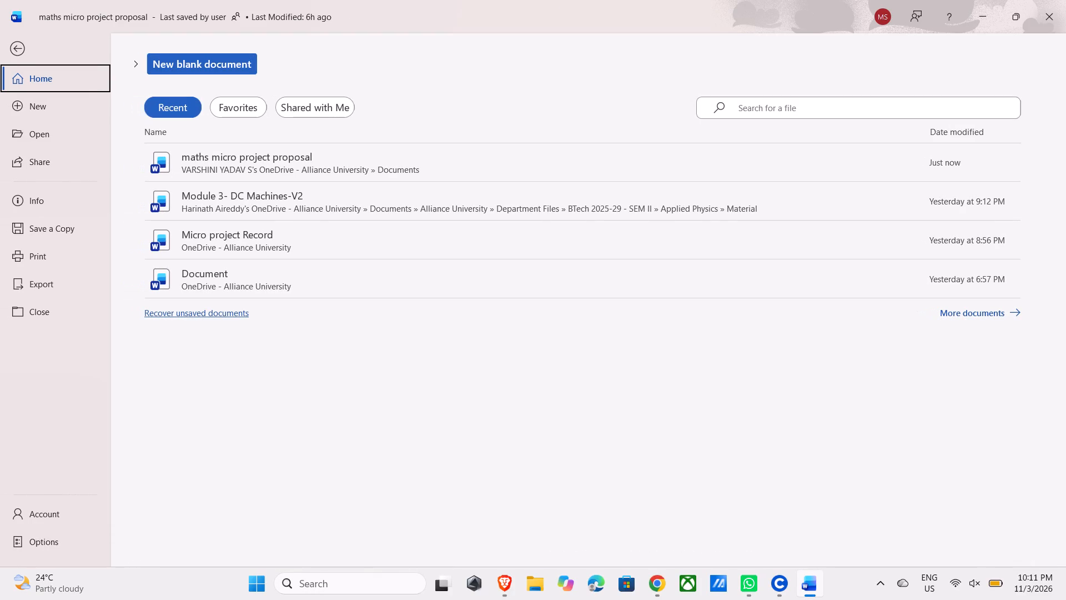
click(207, 157)
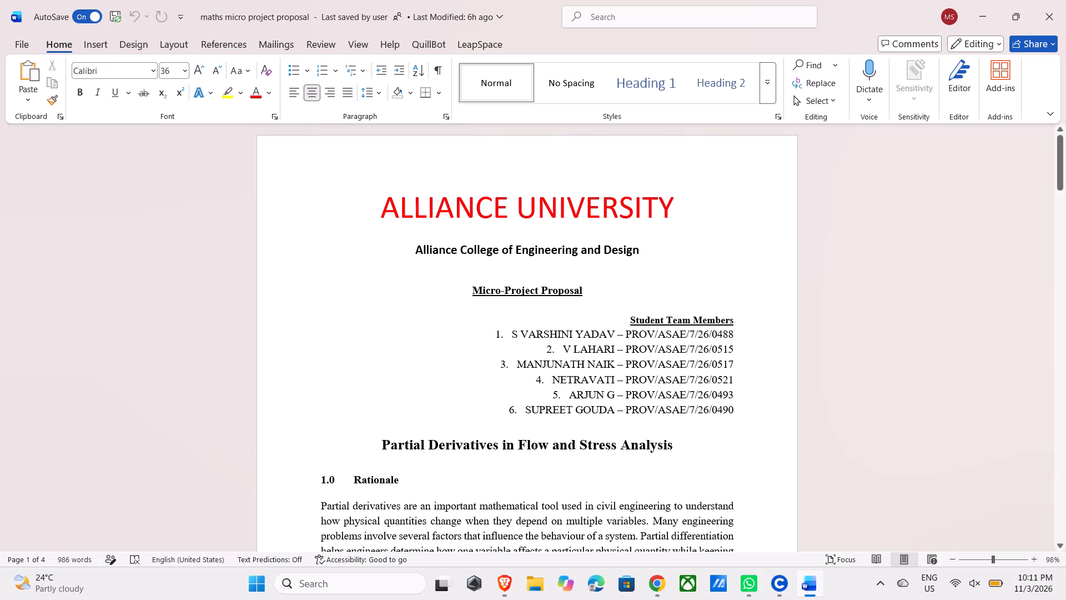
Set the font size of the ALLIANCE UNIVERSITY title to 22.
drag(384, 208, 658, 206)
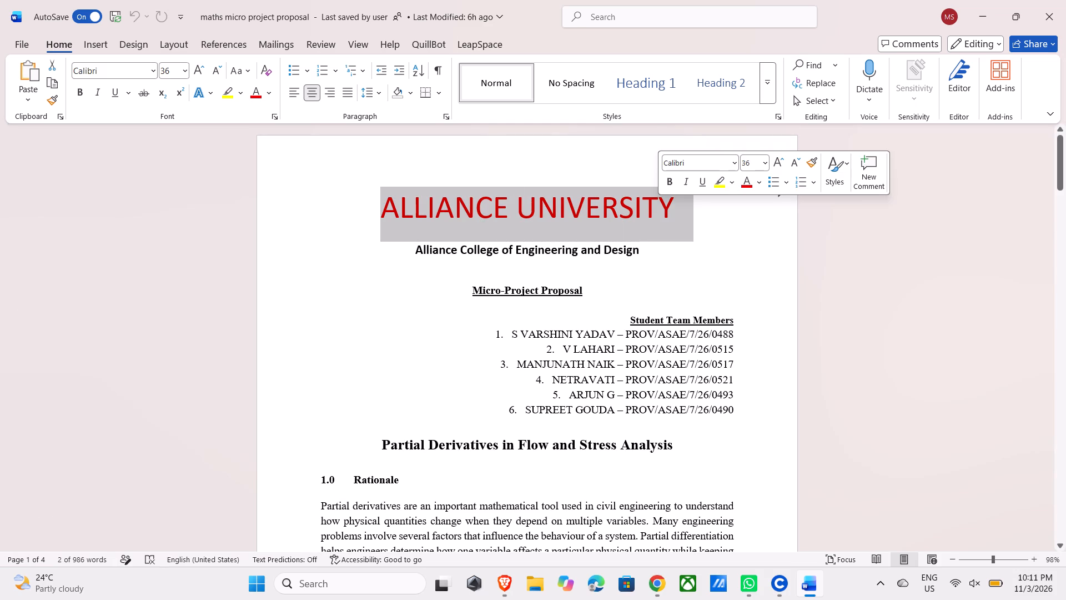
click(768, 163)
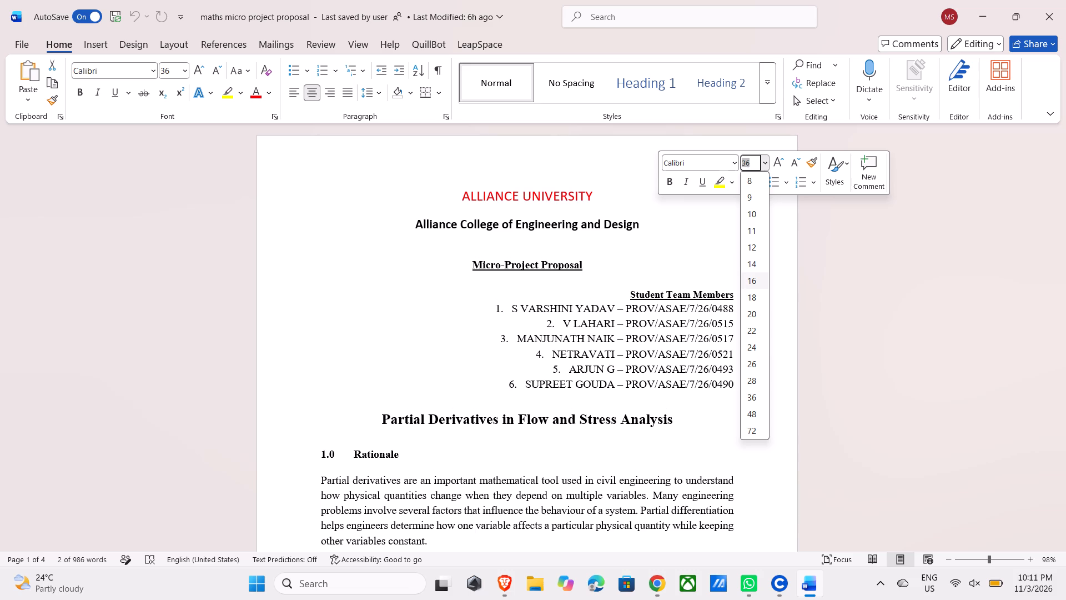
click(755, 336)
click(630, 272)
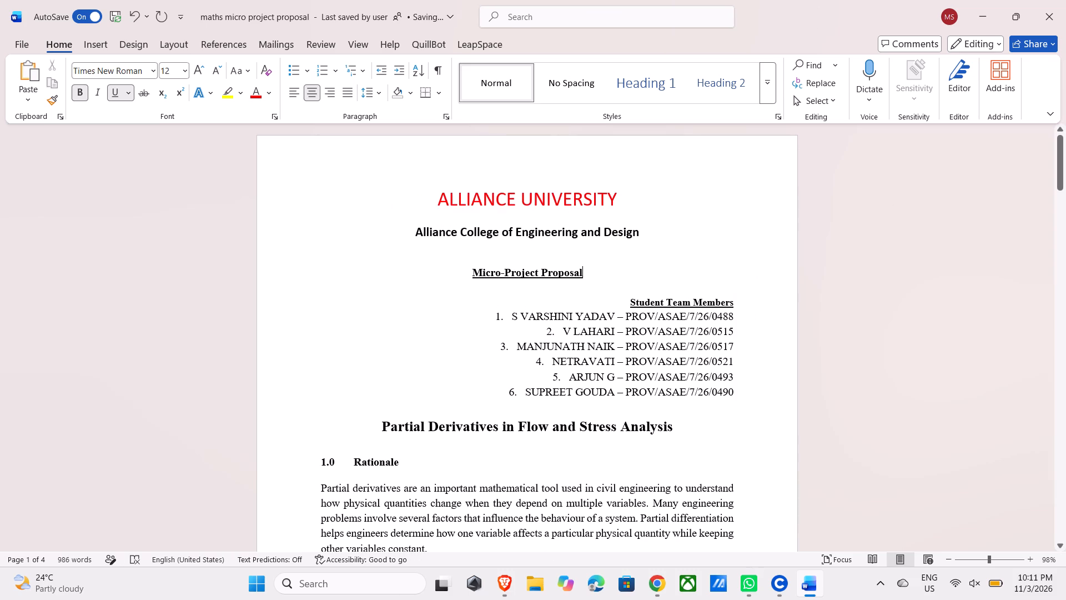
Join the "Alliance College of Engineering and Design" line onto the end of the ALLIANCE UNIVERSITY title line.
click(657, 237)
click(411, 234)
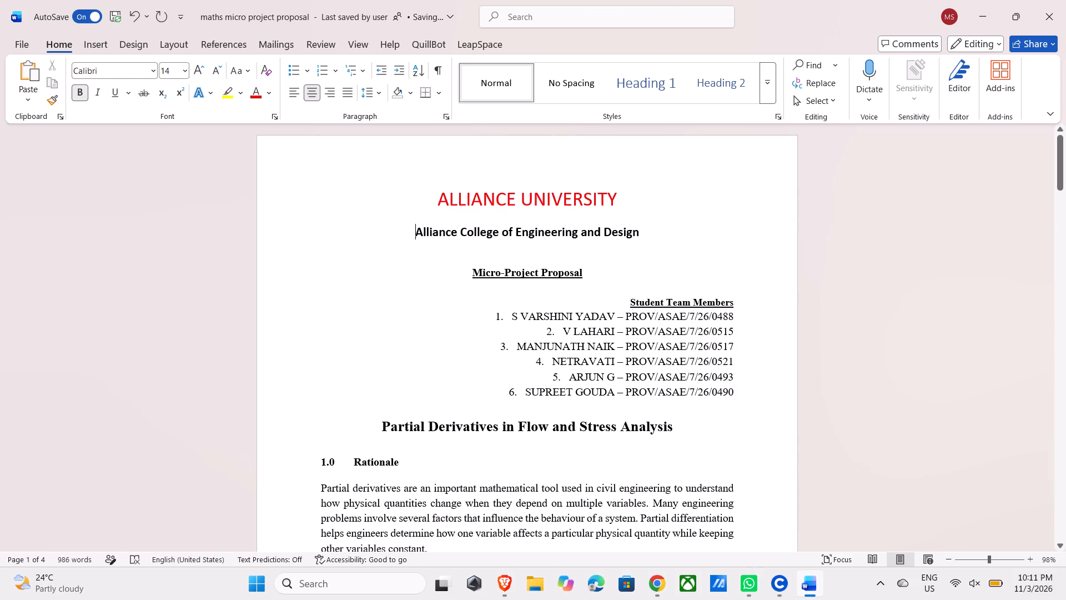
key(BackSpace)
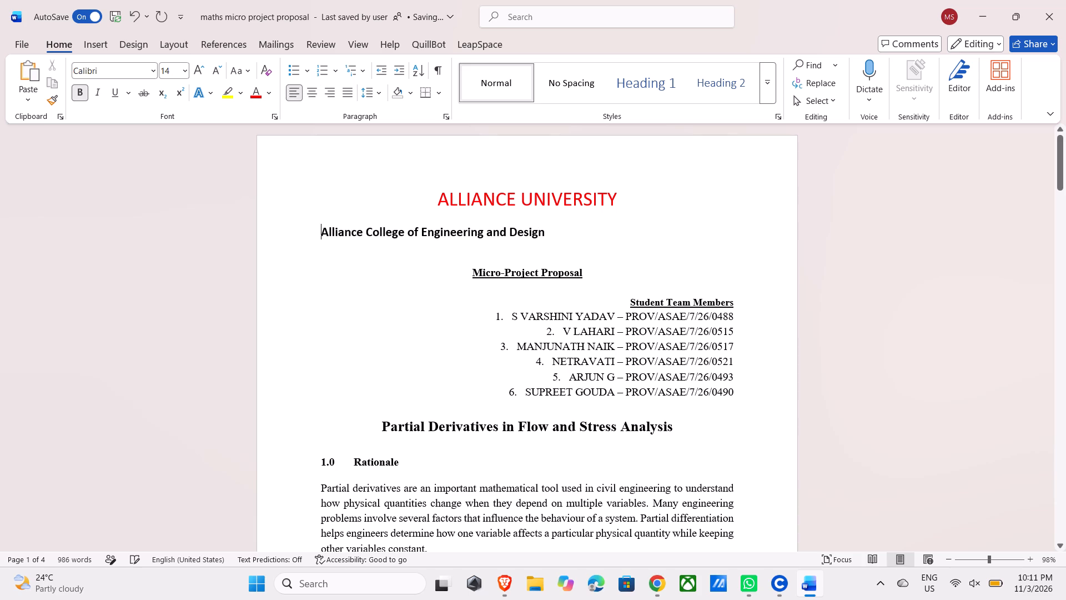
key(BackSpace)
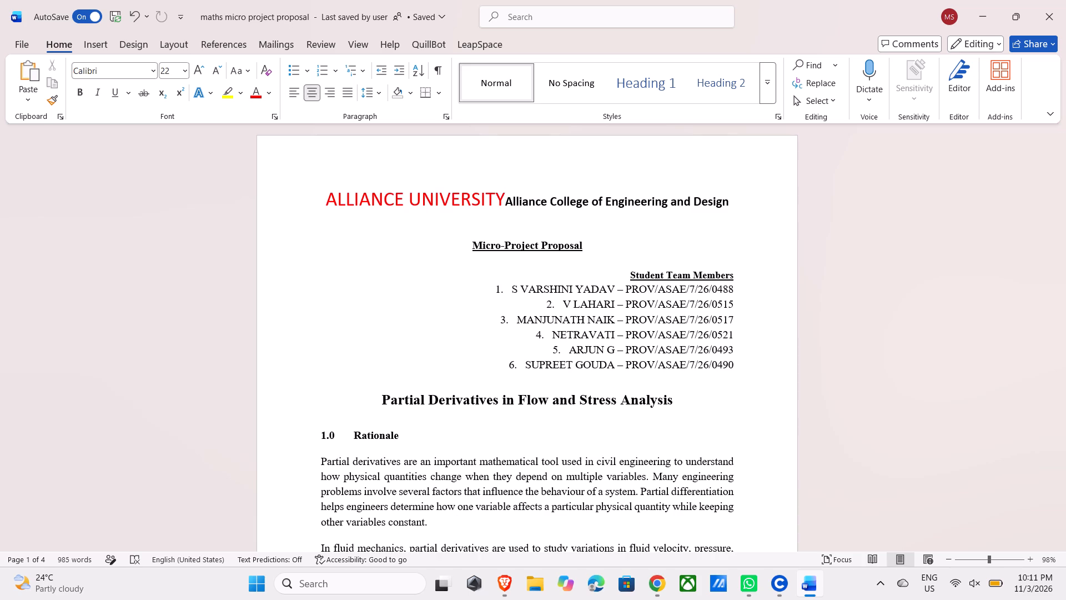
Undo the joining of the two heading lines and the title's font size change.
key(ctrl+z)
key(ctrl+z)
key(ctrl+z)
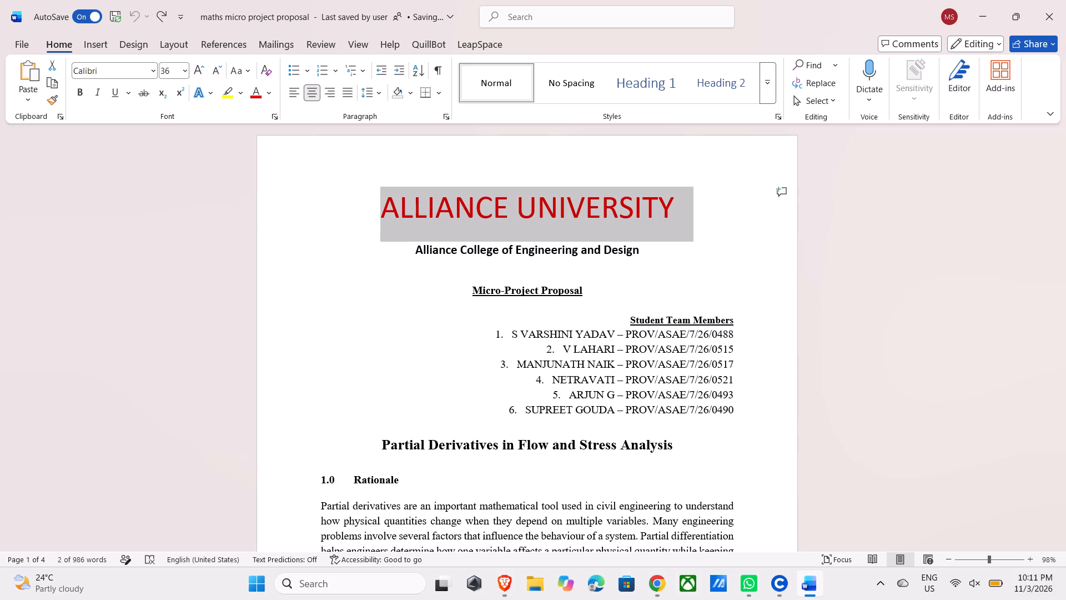
Set the font size of the ALLIANCE UNIVERSITY title to 11.
right_click(411, 234)
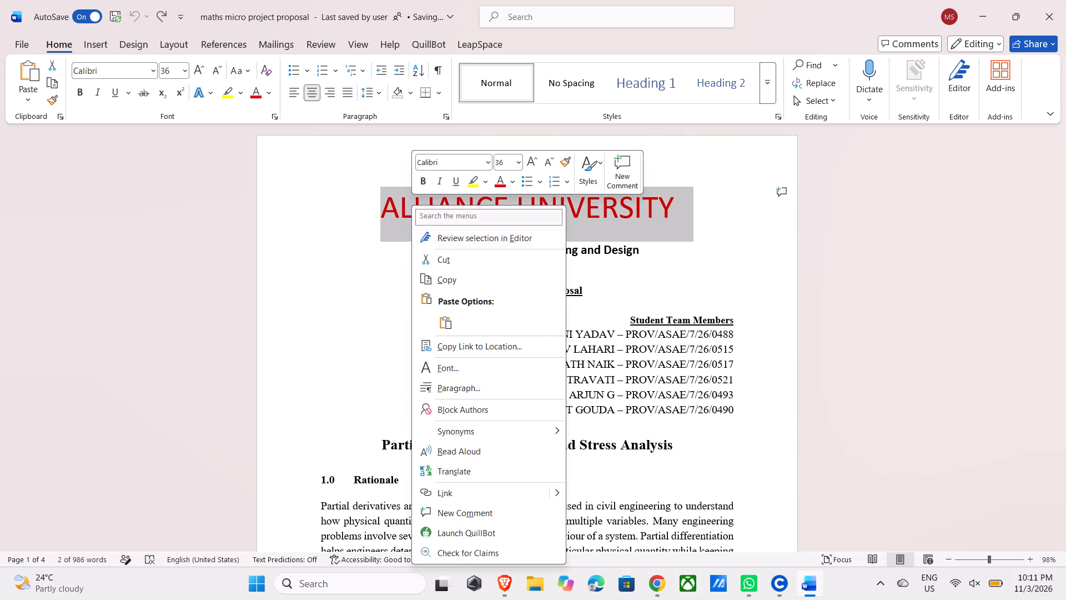
click(516, 161)
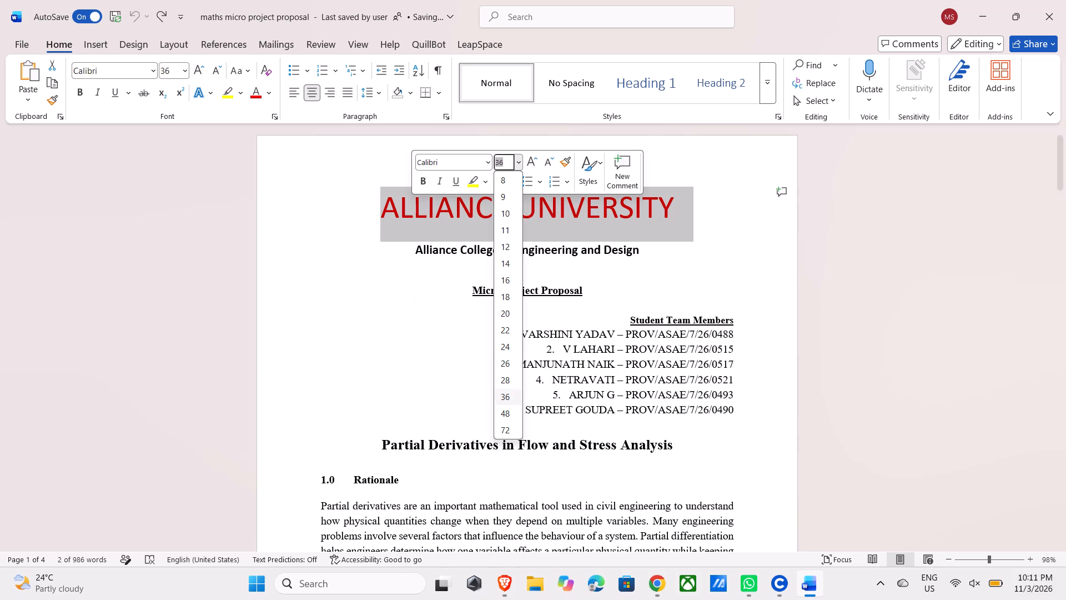
click(501, 231)
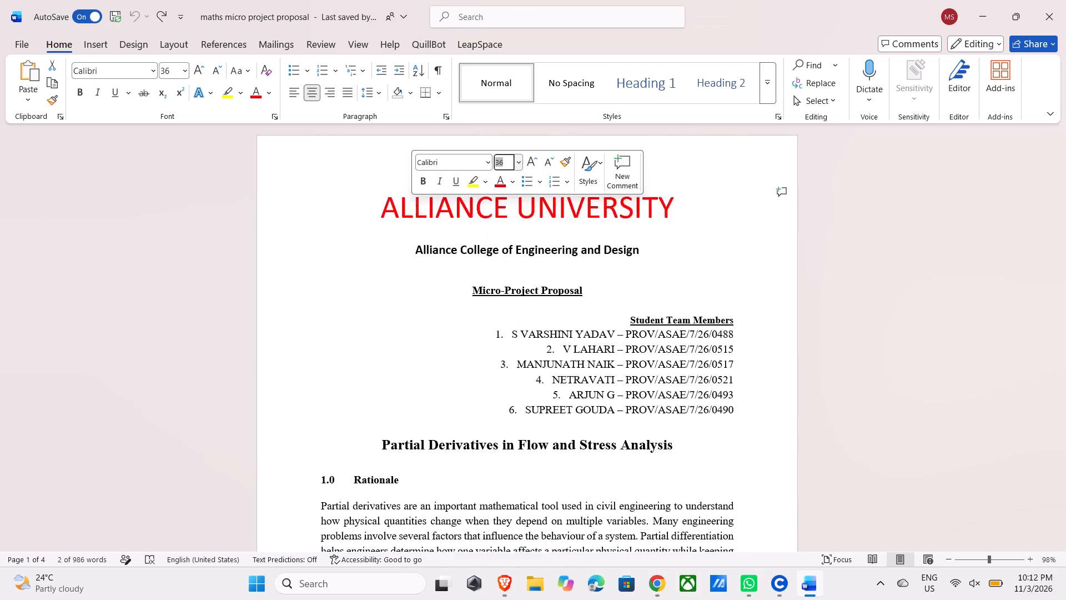
click(393, 233)
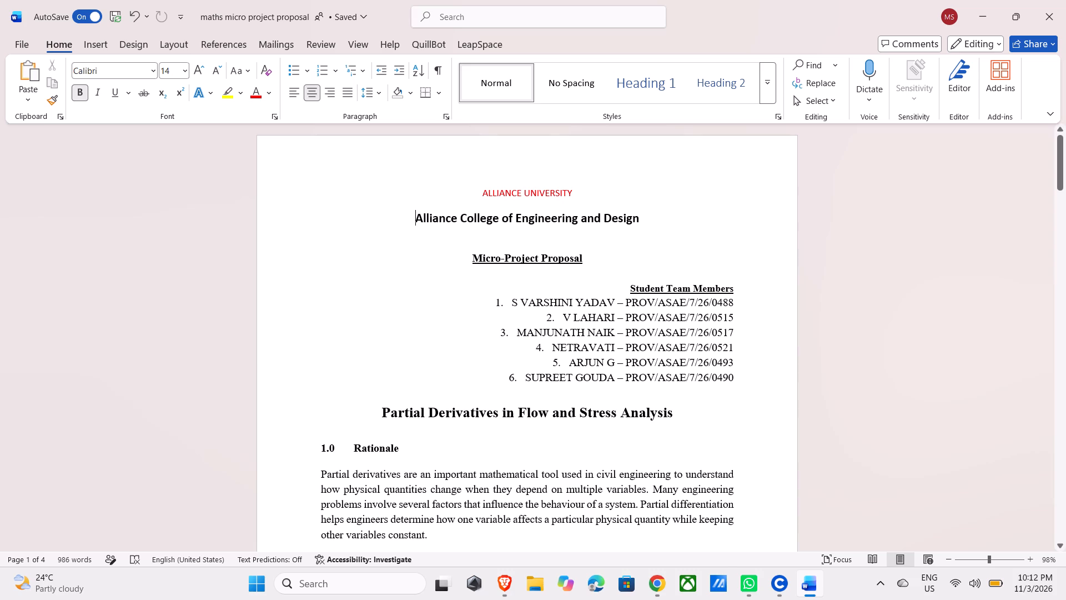
Set the font size of the whole "Alliance College of Engineering and Design" line to 11.
drag(417, 217, 556, 216)
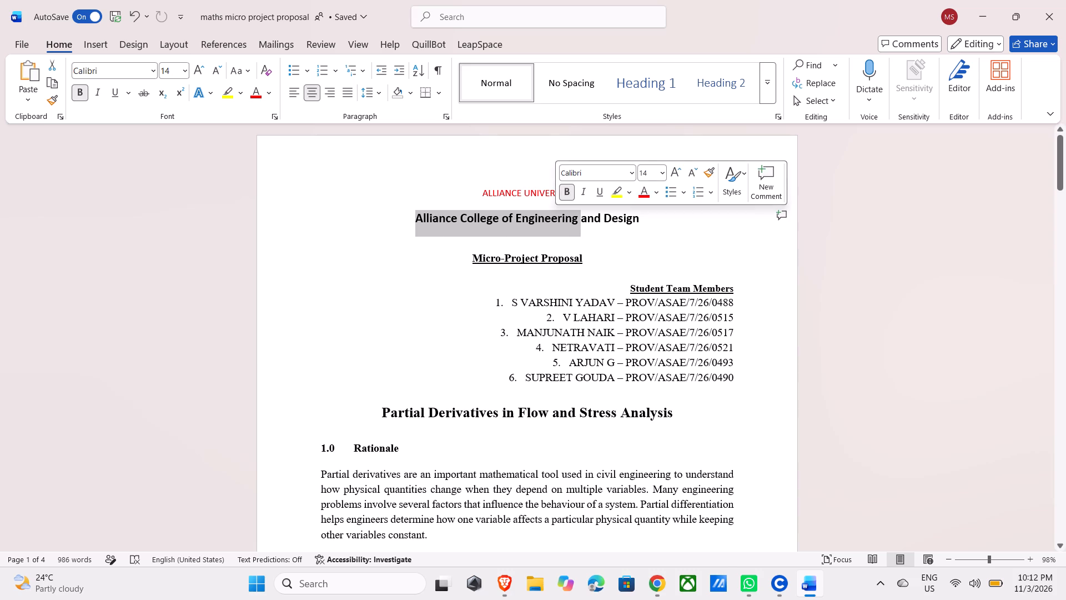
click(643, 217)
drag(625, 219, 441, 219)
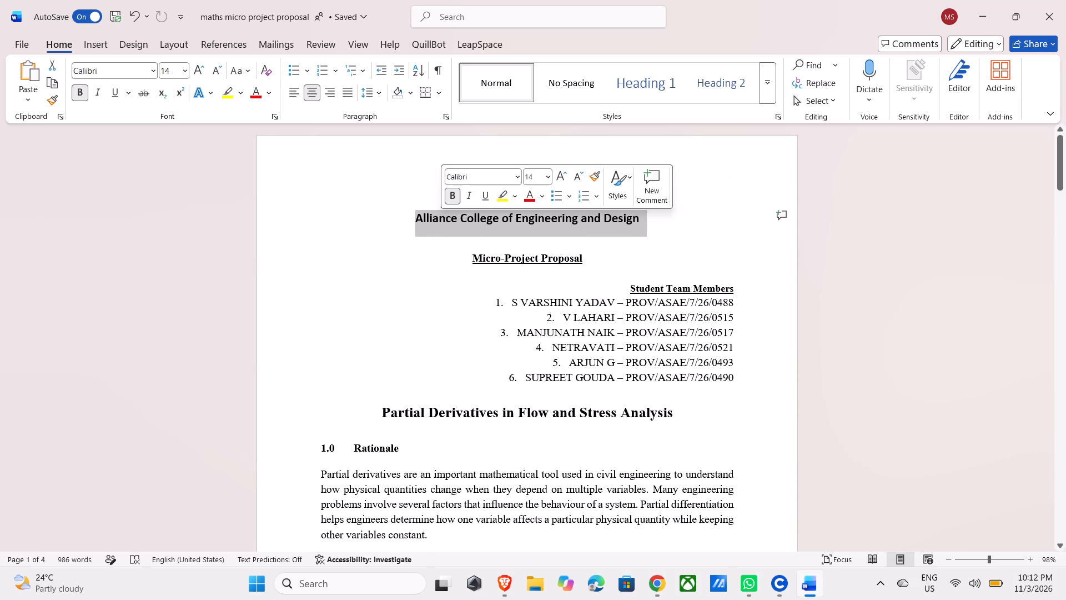
click(547, 177)
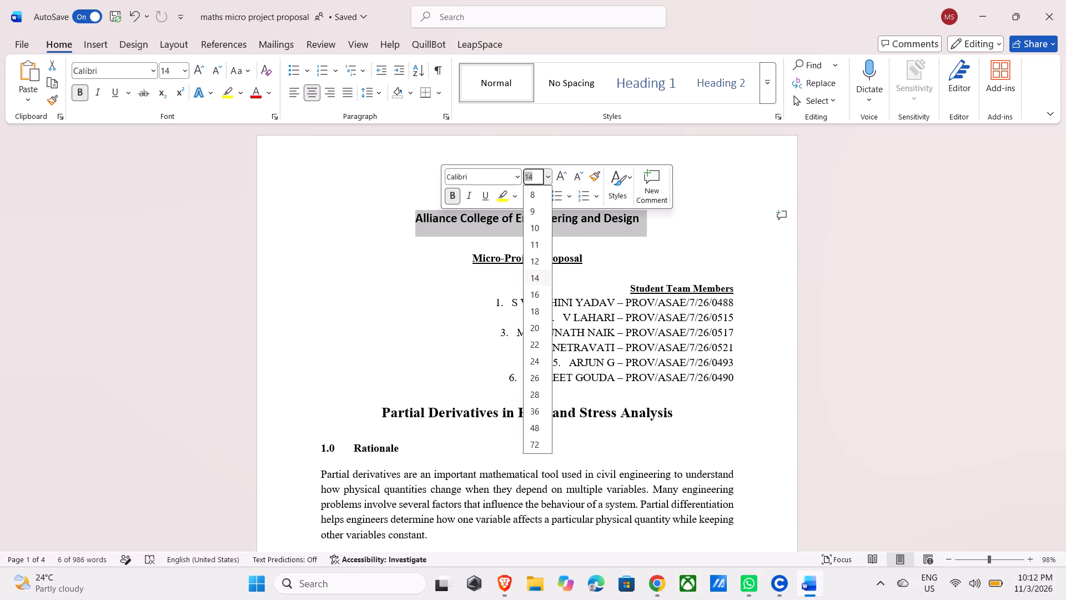
click(534, 244)
click(602, 243)
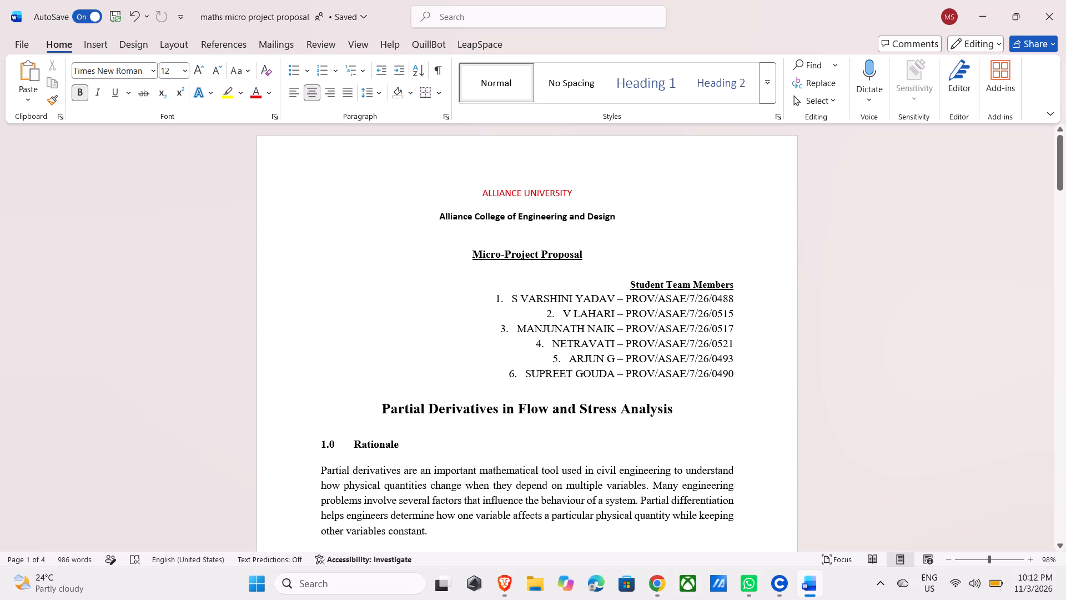
Select the ALLIANCE UNIVERSITY title text at the top of the first page.
click(613, 196)
drag(591, 194, 475, 189)
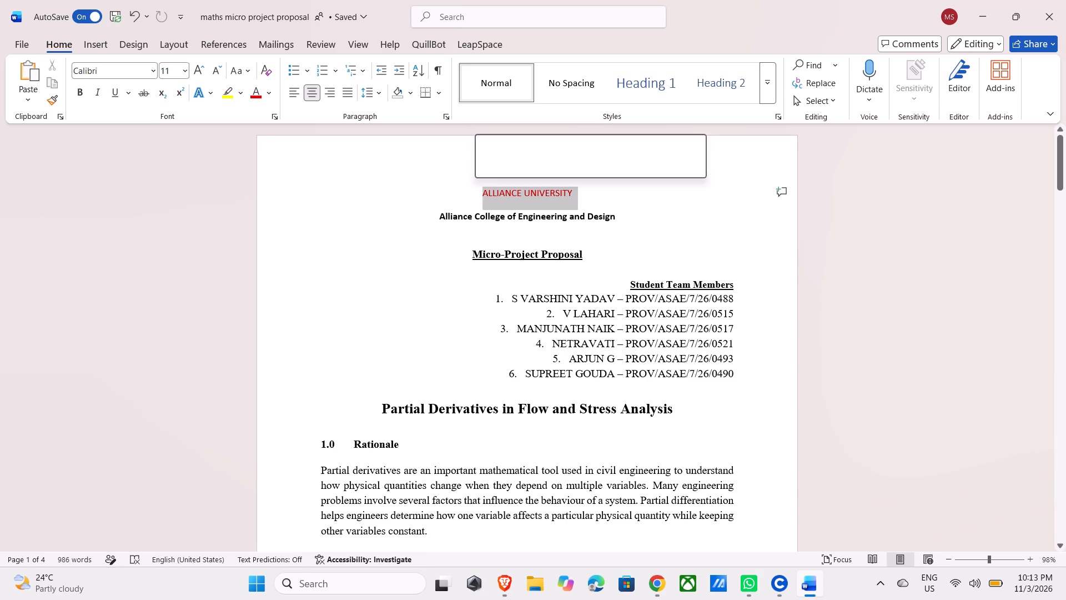
click(473, 190)
drag(473, 190, 542, 192)
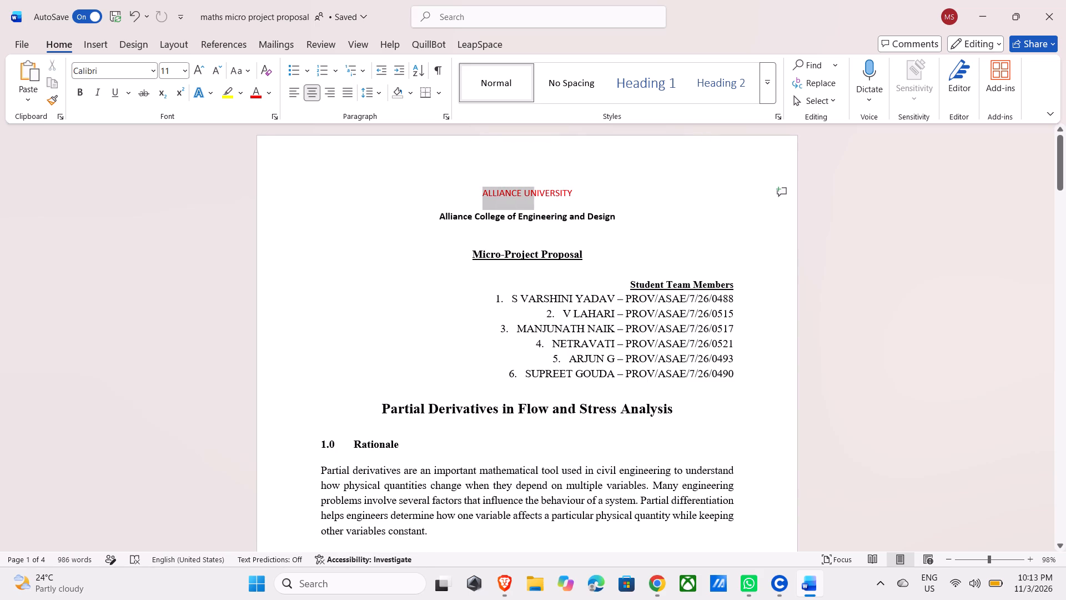
drag(542, 192, 570, 192)
click(570, 192)
drag(570, 192, 476, 194)
click(476, 194)
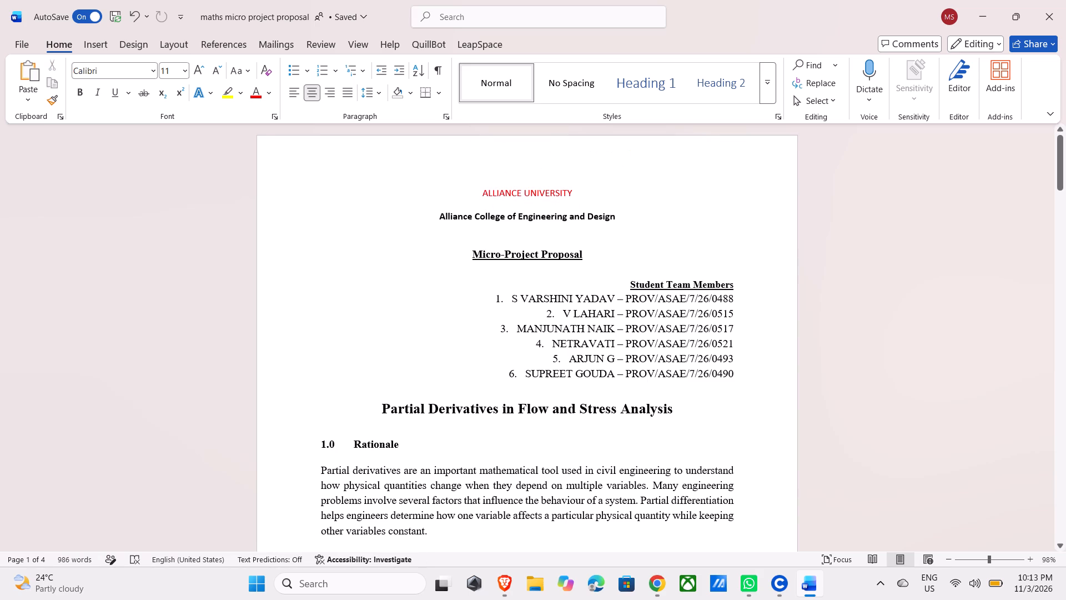
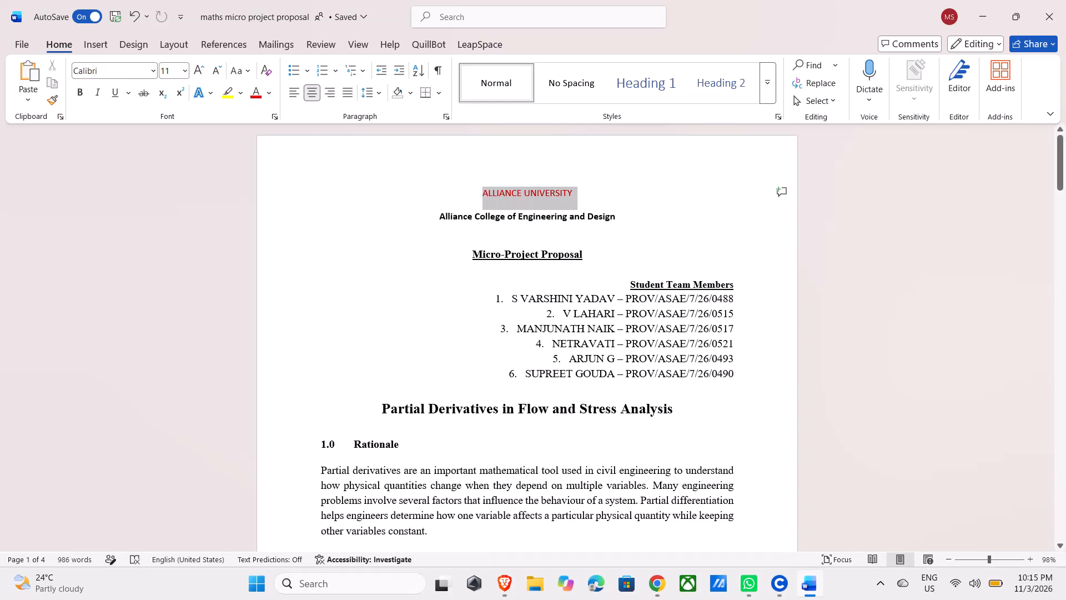
Reselect the whole ALLIANCE UNIVERSITY title line at the top of the first page.
click(593, 189)
drag(593, 193, 486, 193)
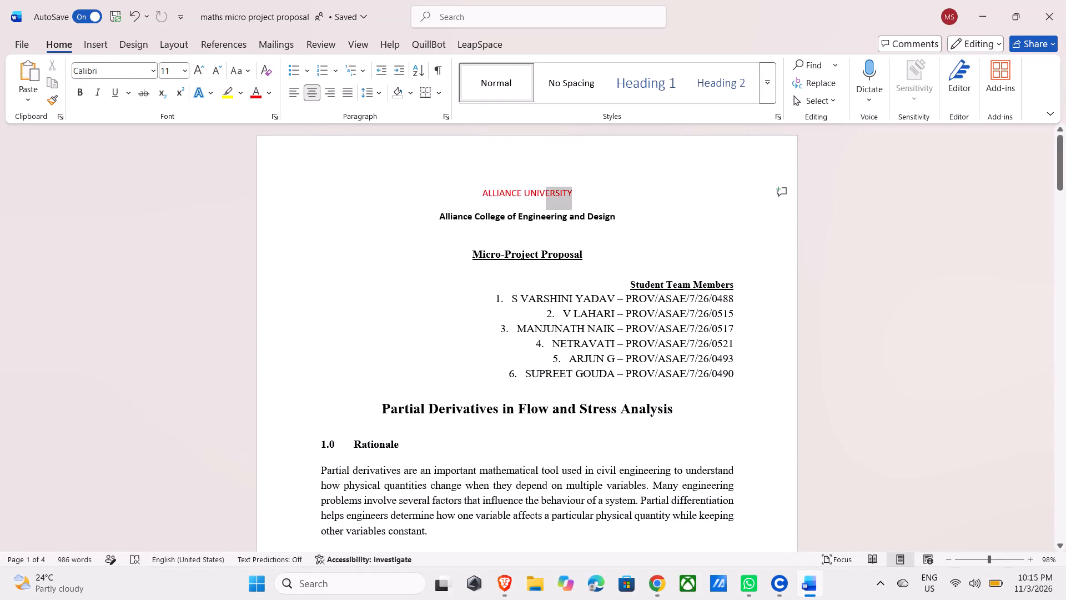
drag(486, 193, 449, 193)
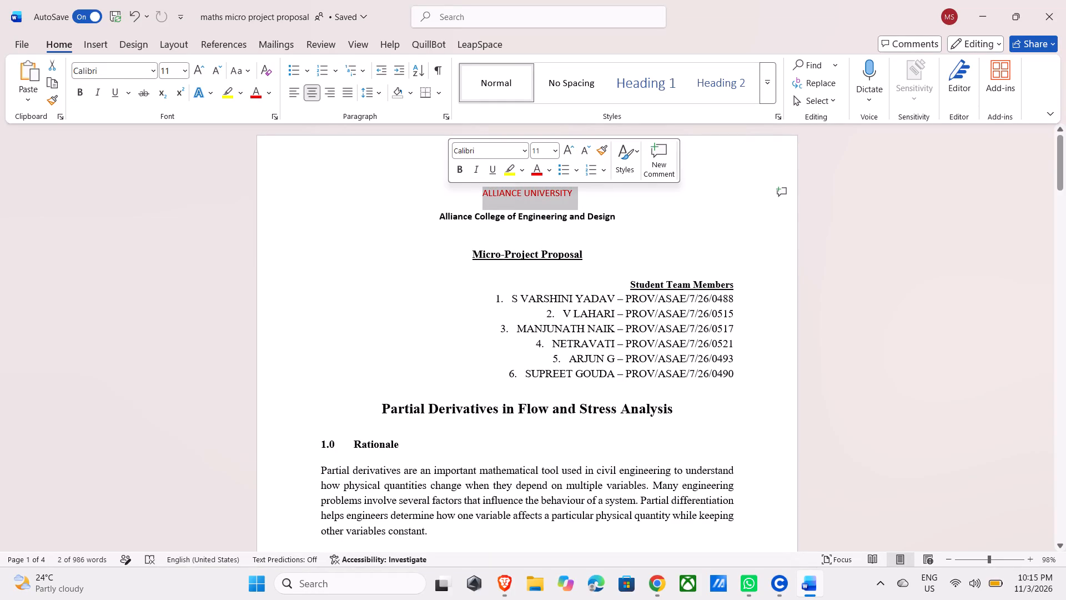
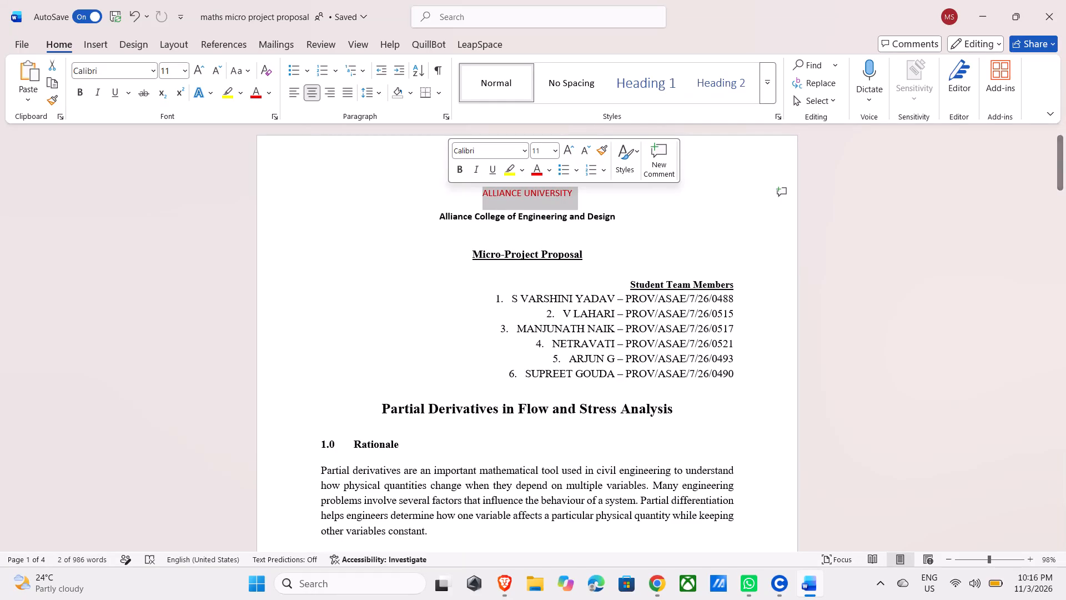
Make the ALLIANCE UNIVERSITY title line bold.
click(463, 170)
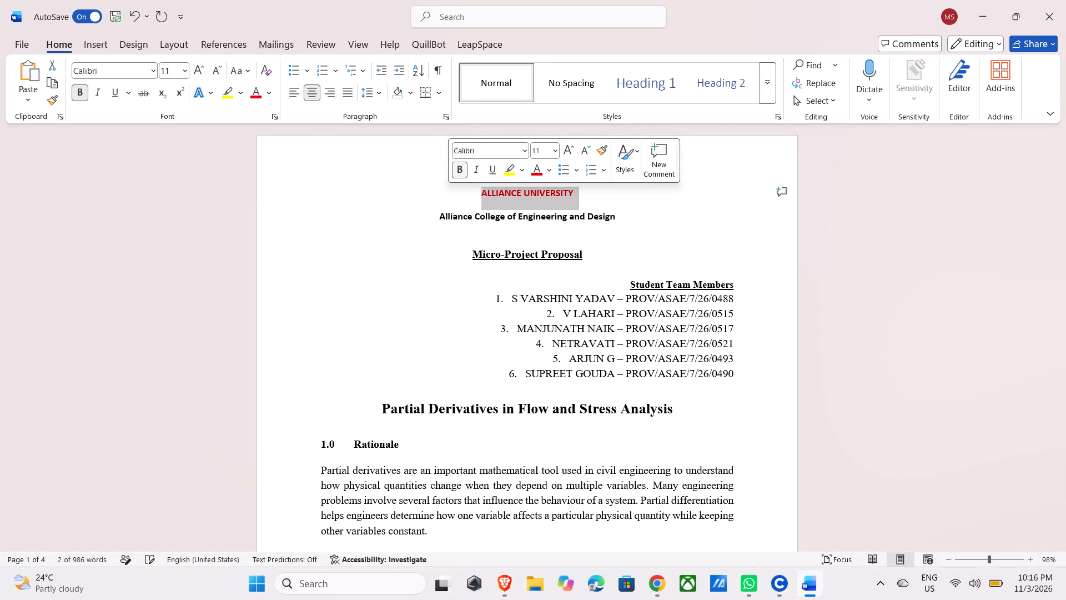
click(416, 251)
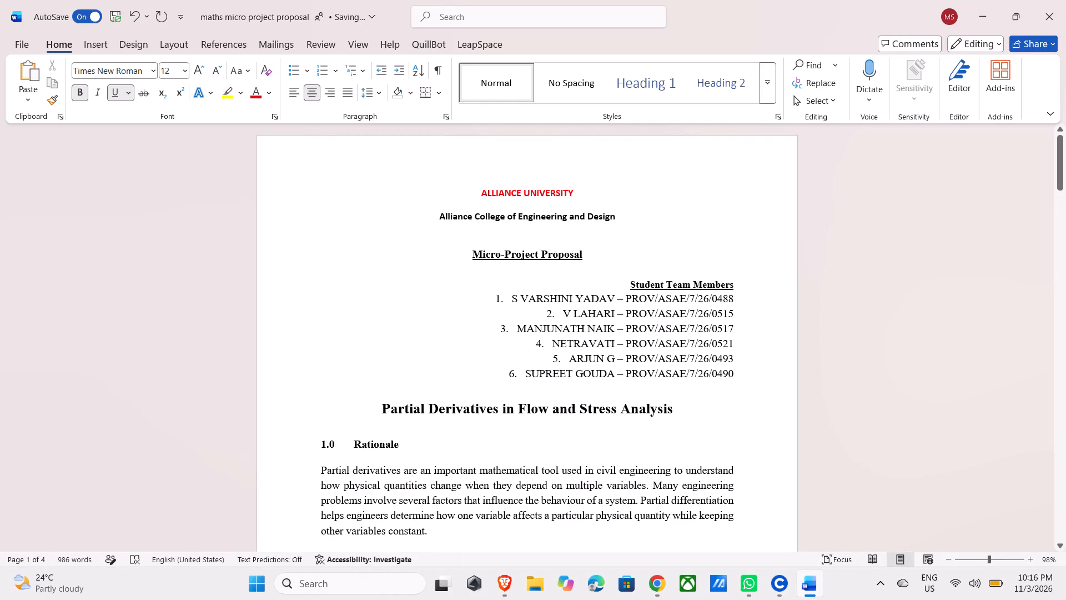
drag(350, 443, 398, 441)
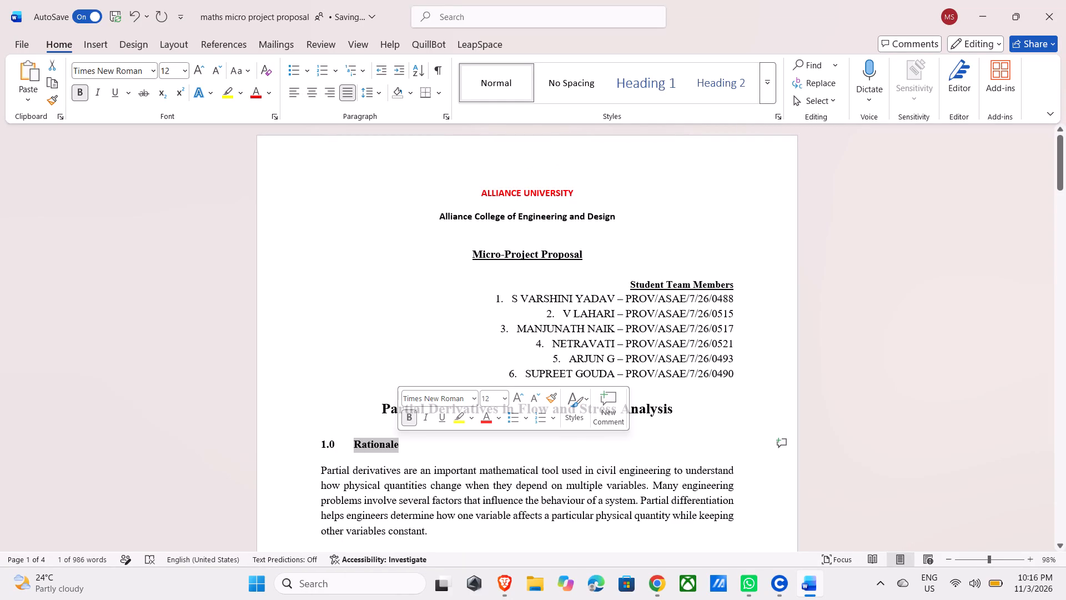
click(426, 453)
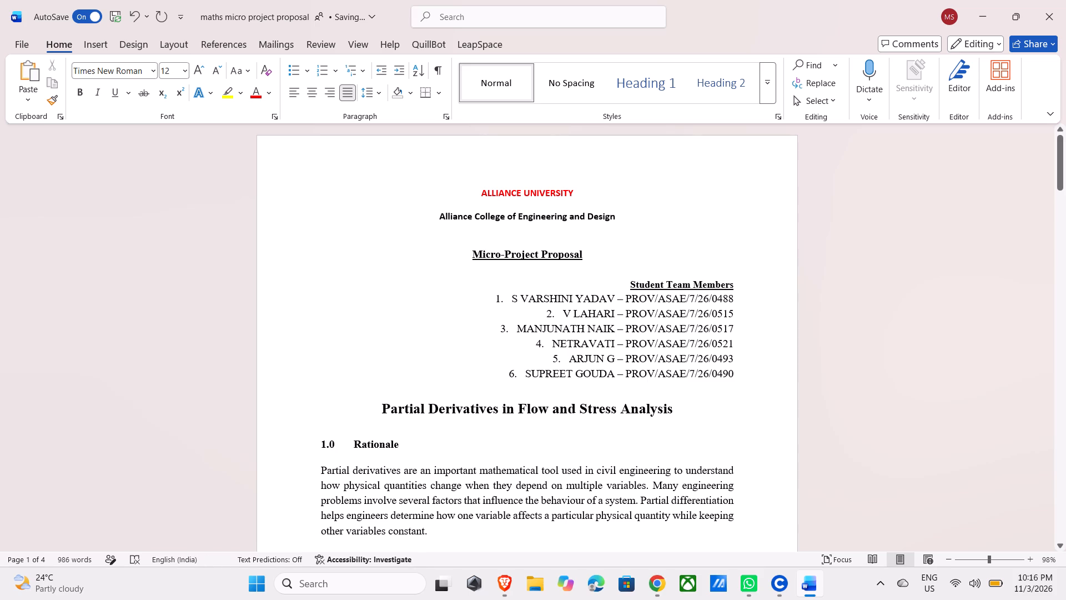
Set the font size of the Micro-Project Proposal heading to 11.
drag(472, 254, 591, 253)
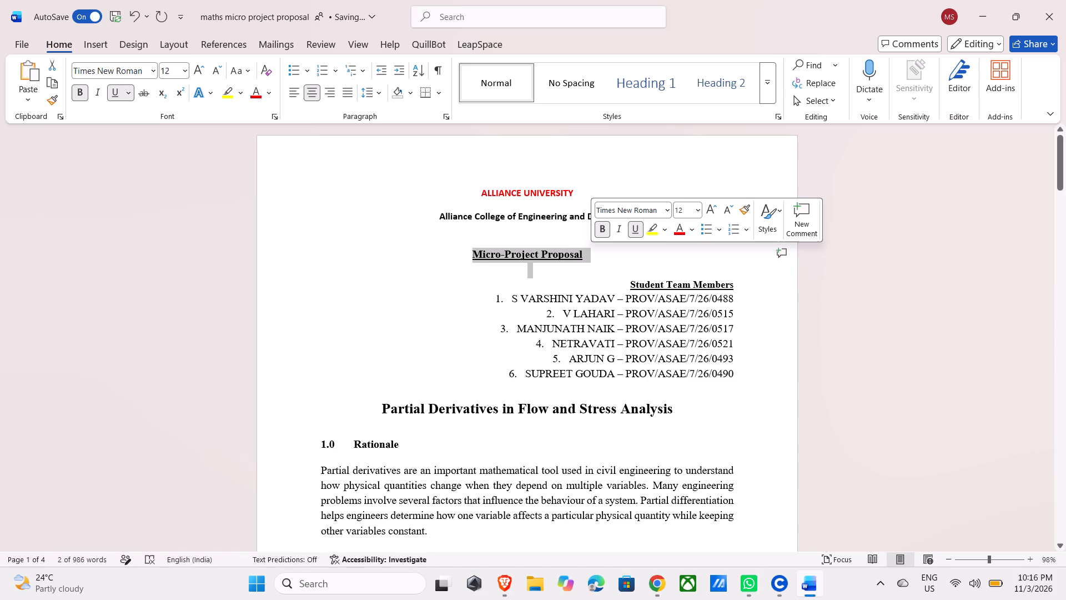
click(700, 212)
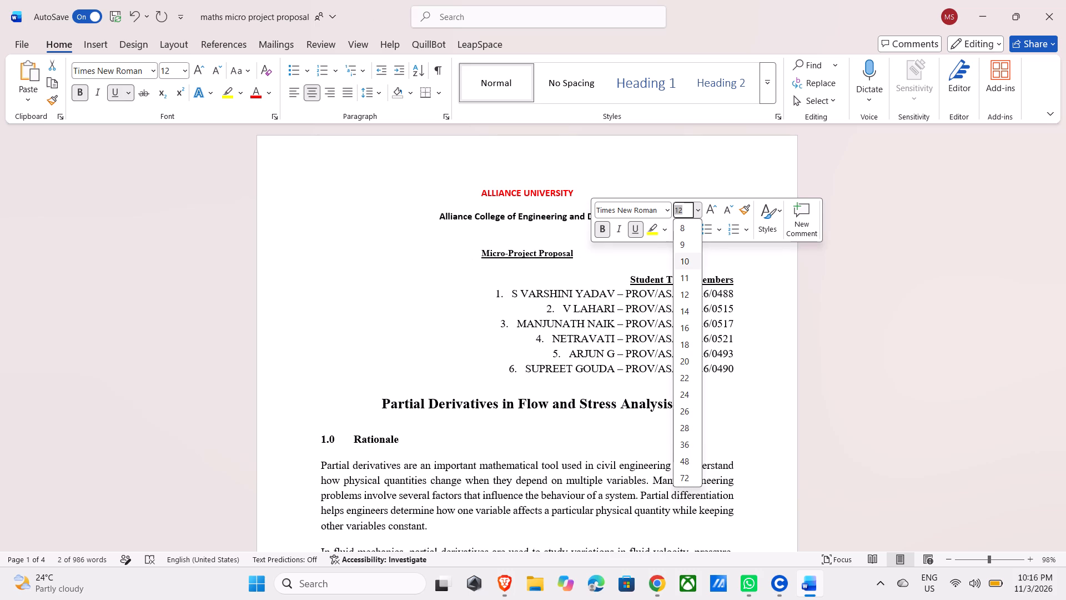
click(687, 274)
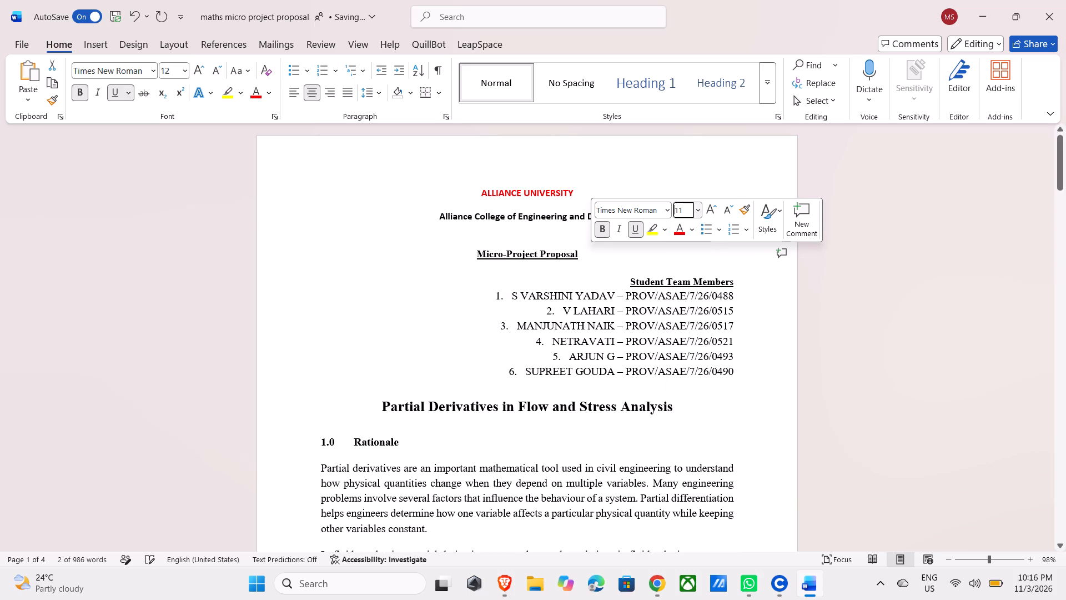
click(622, 278)
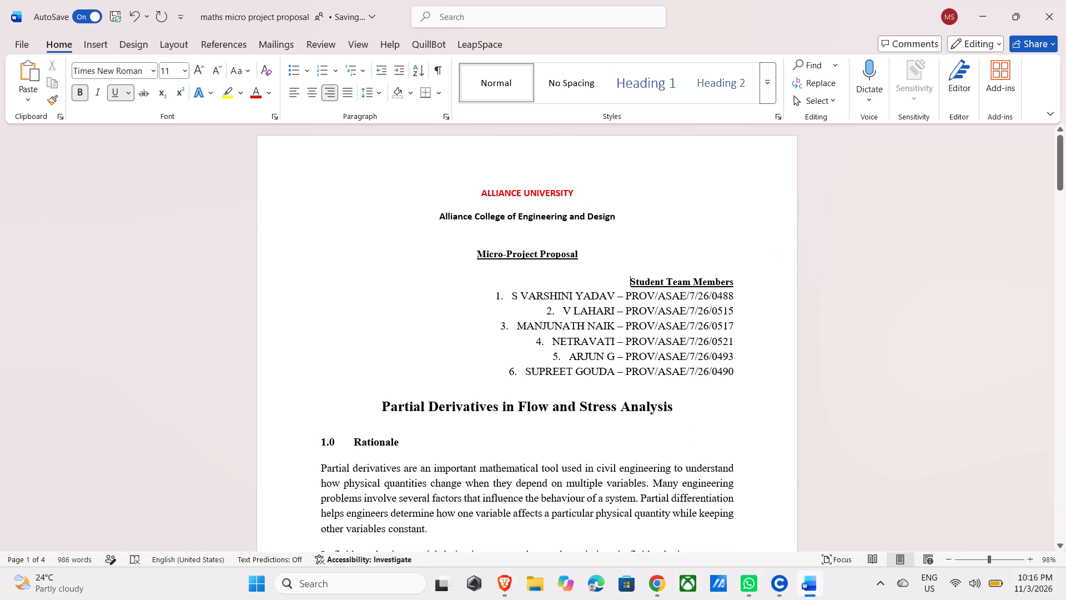
drag(588, 256, 484, 254)
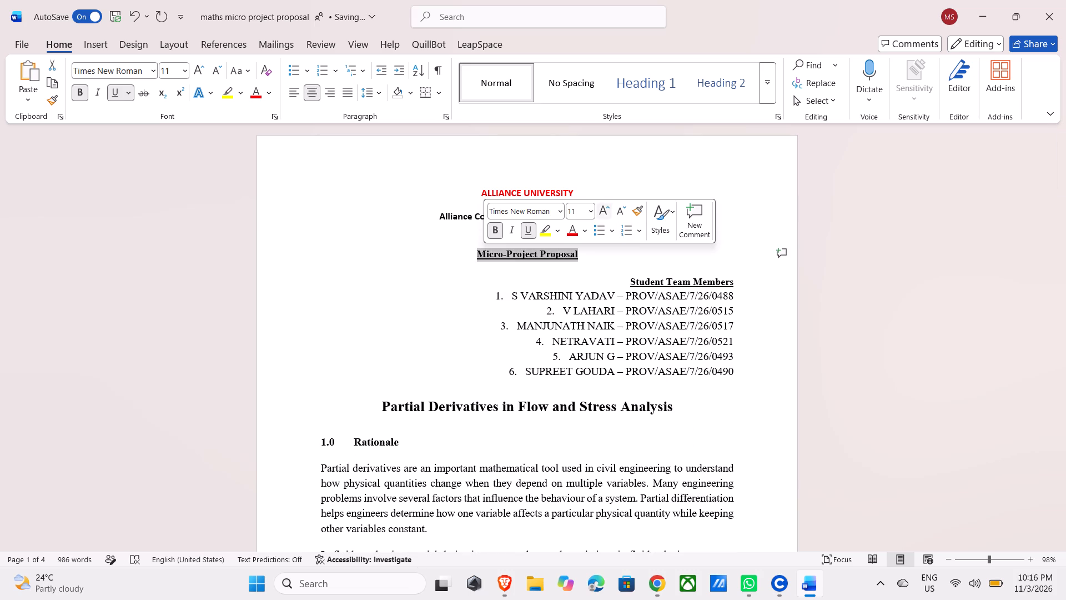
click(593, 212)
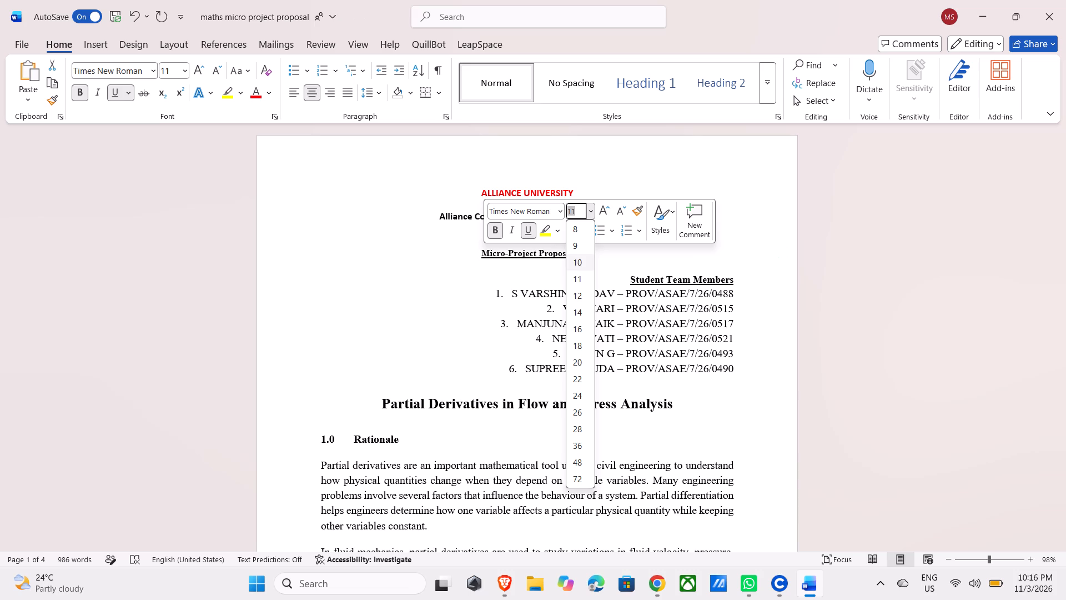
click(579, 281)
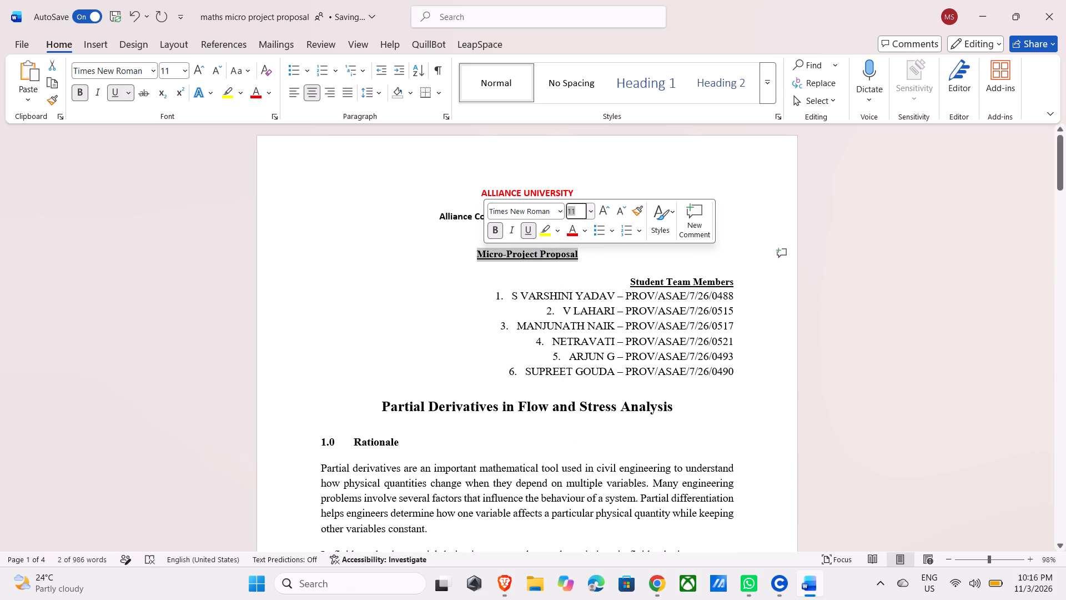
click(554, 259)
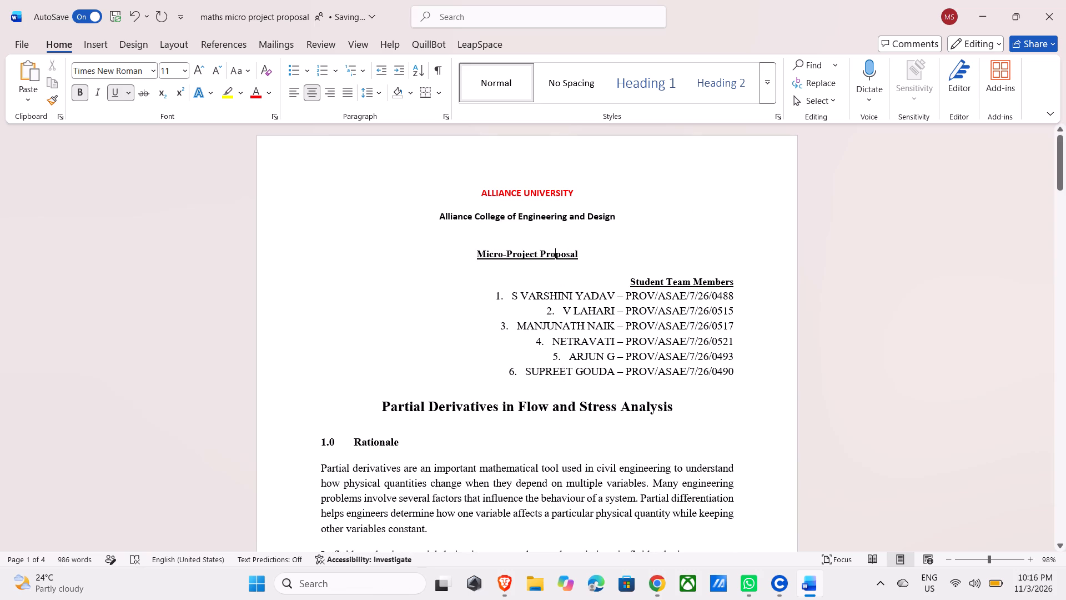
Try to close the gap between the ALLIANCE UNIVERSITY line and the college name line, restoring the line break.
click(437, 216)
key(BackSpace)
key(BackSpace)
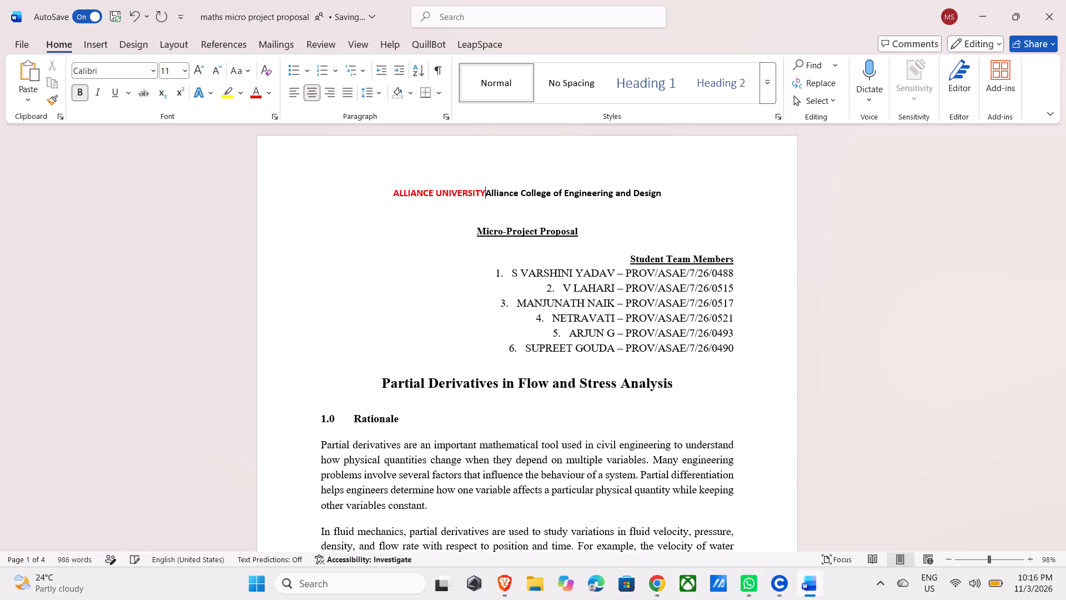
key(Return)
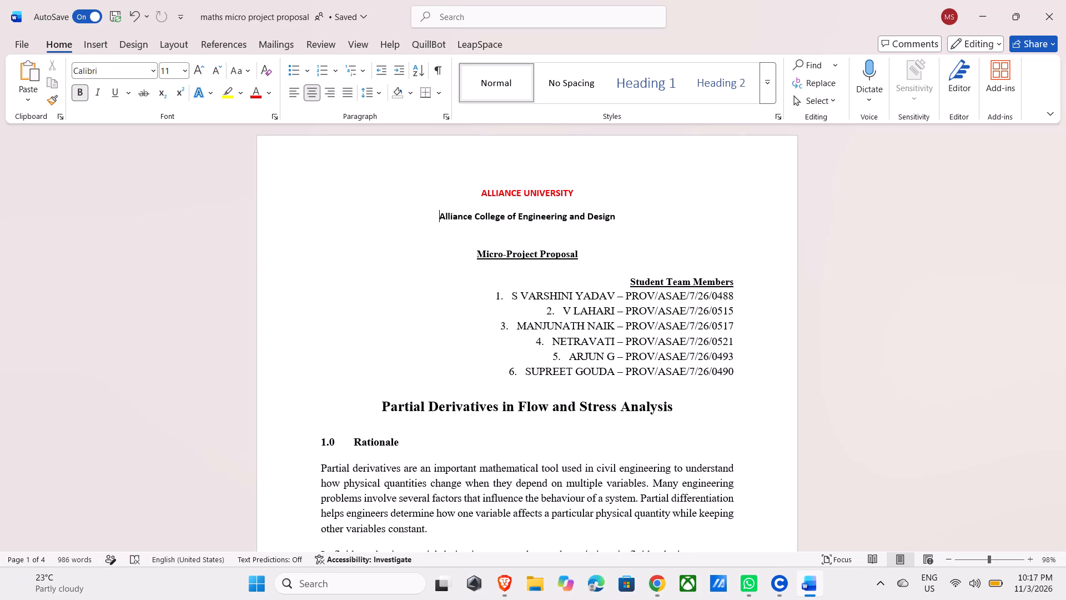
Remove the empty line directly above the Micro-Project Proposal heading.
scroll(446, 226, down, 1)
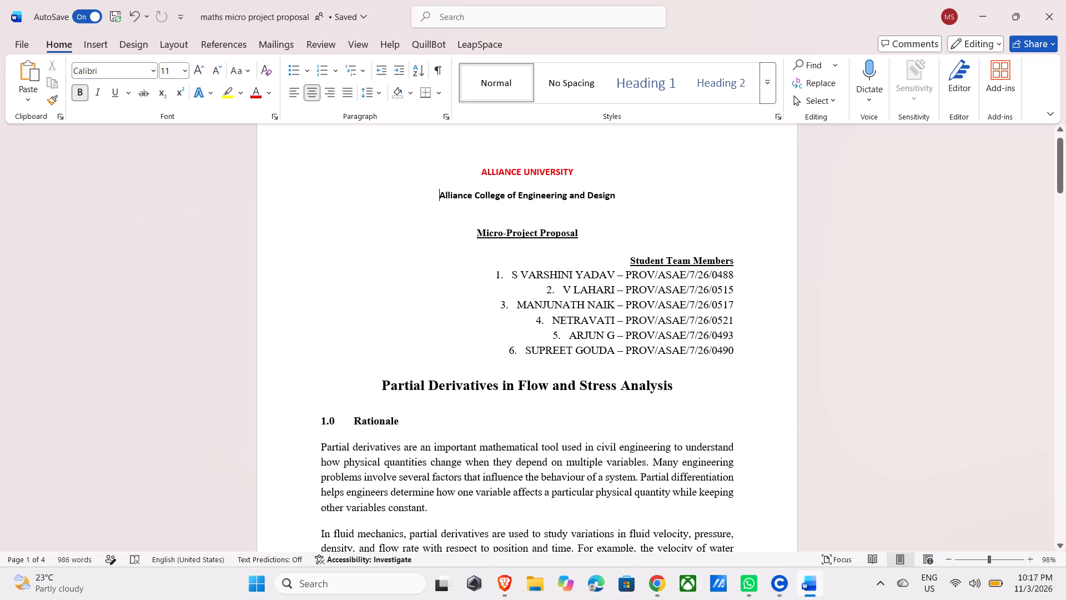
click(473, 238)
key(BackSpace)
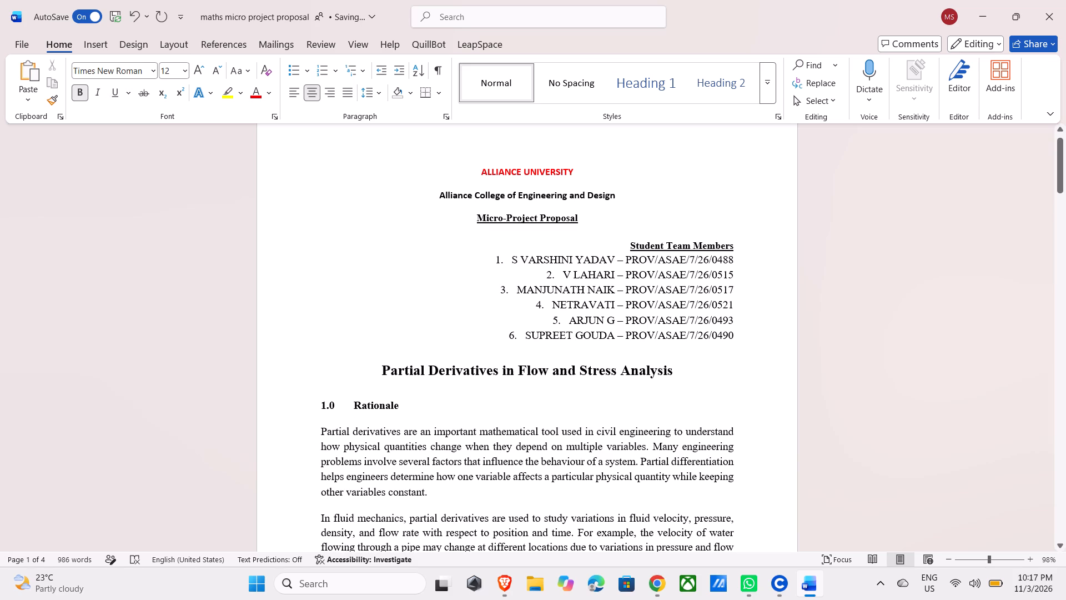
Set the font size of the title Partial Derivatives in Flow and Stress Analysis to 11.
drag(375, 370, 701, 378)
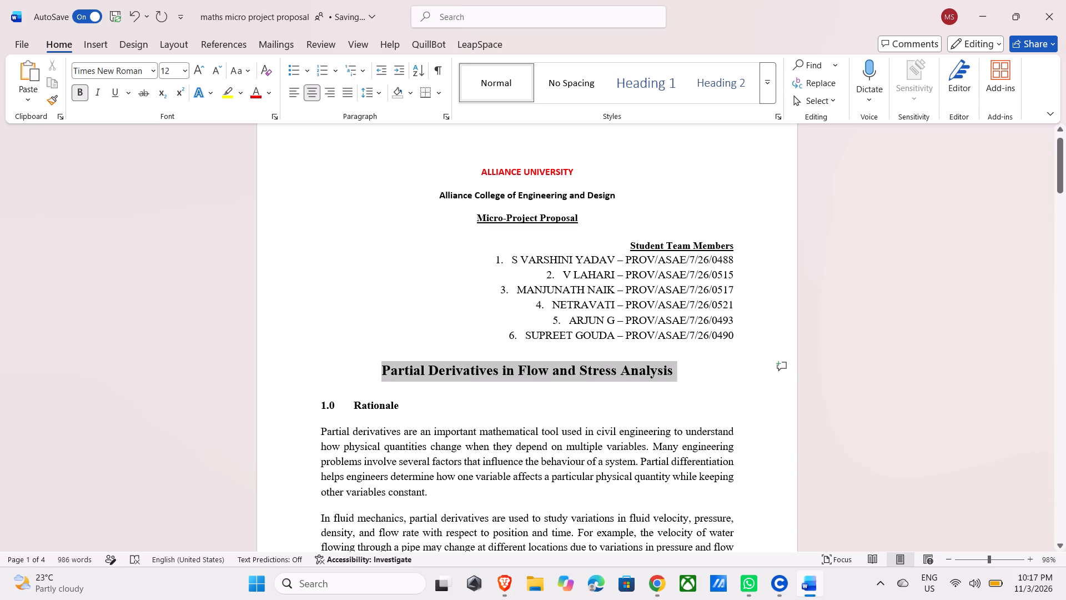
drag(701, 378, 713, 378)
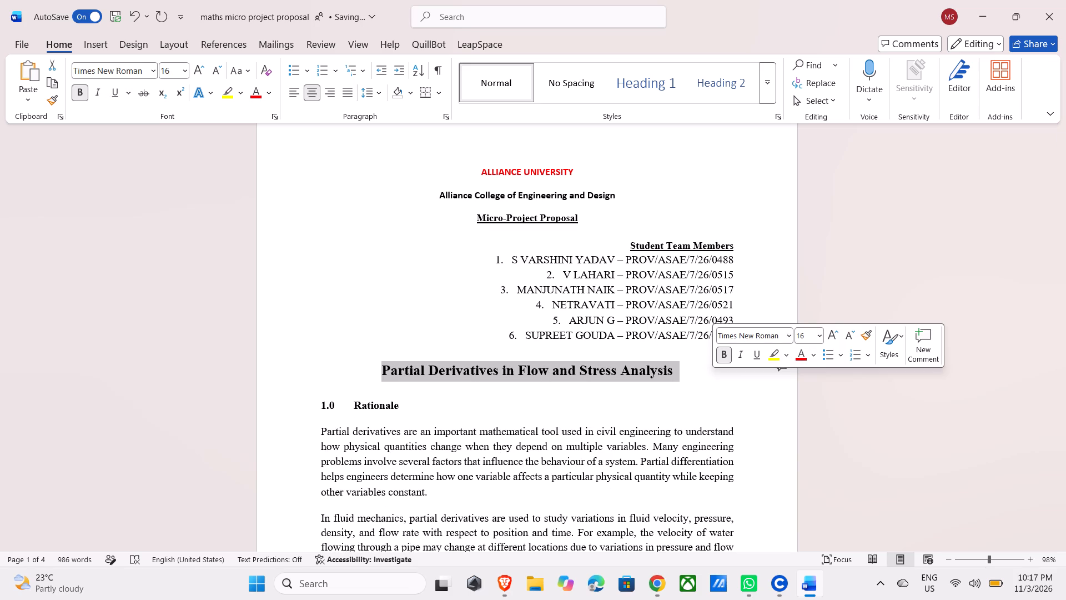
click(816, 339)
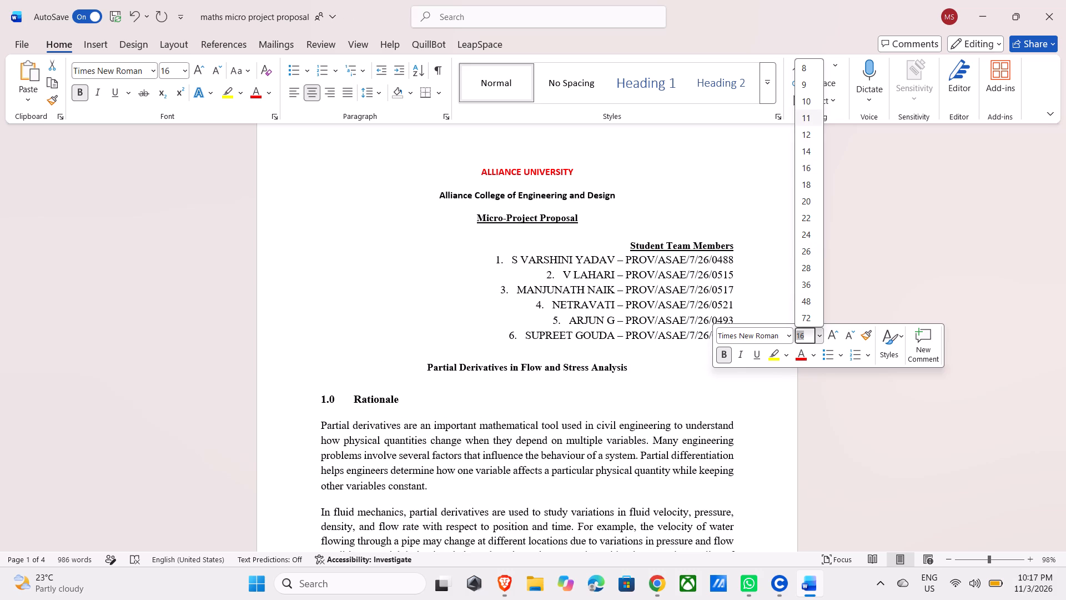
click(809, 118)
click(703, 382)
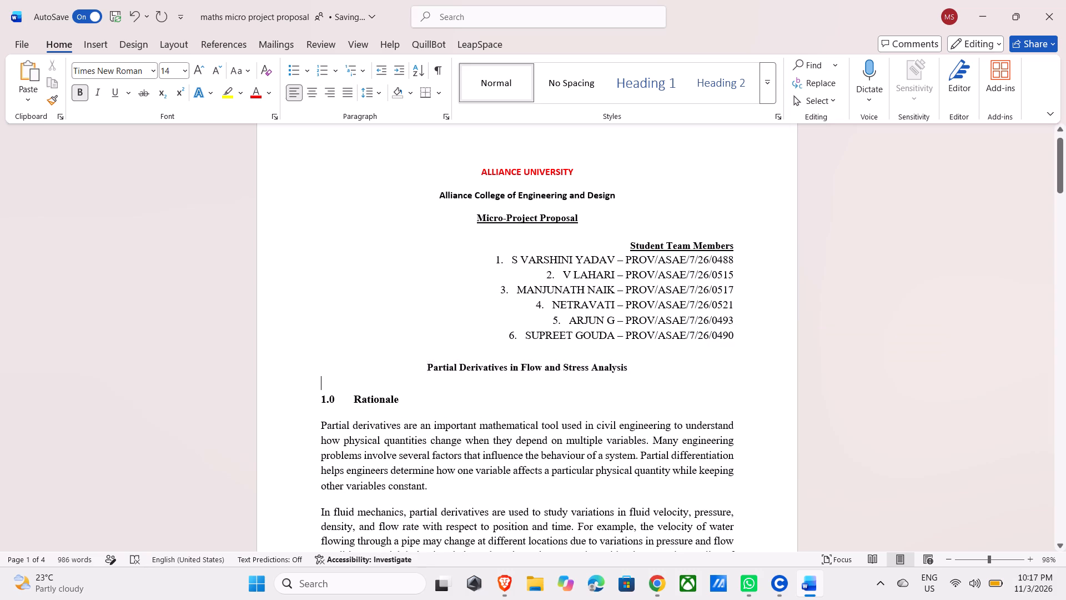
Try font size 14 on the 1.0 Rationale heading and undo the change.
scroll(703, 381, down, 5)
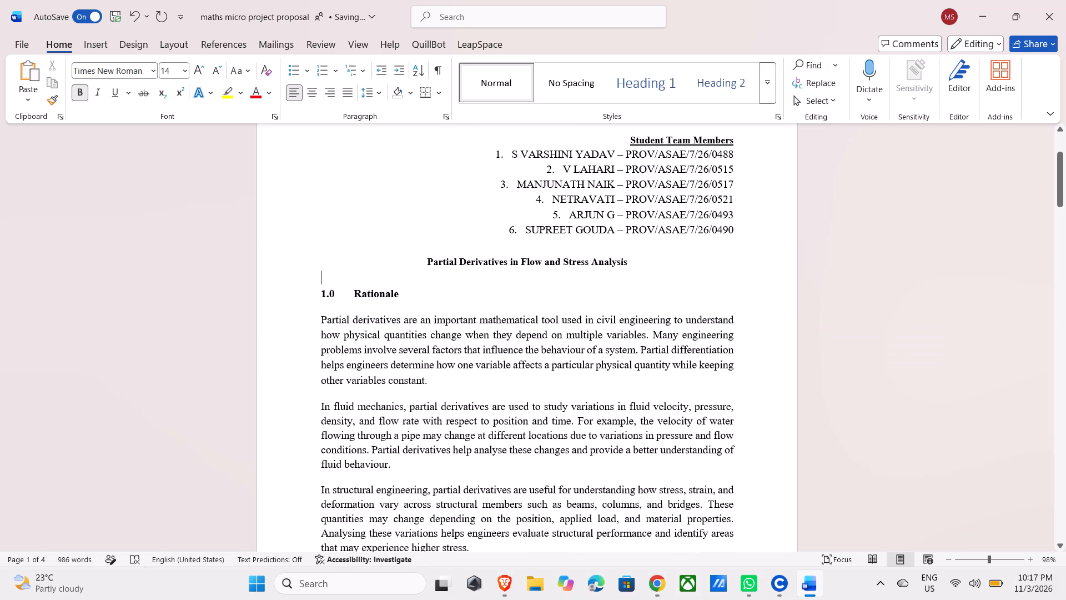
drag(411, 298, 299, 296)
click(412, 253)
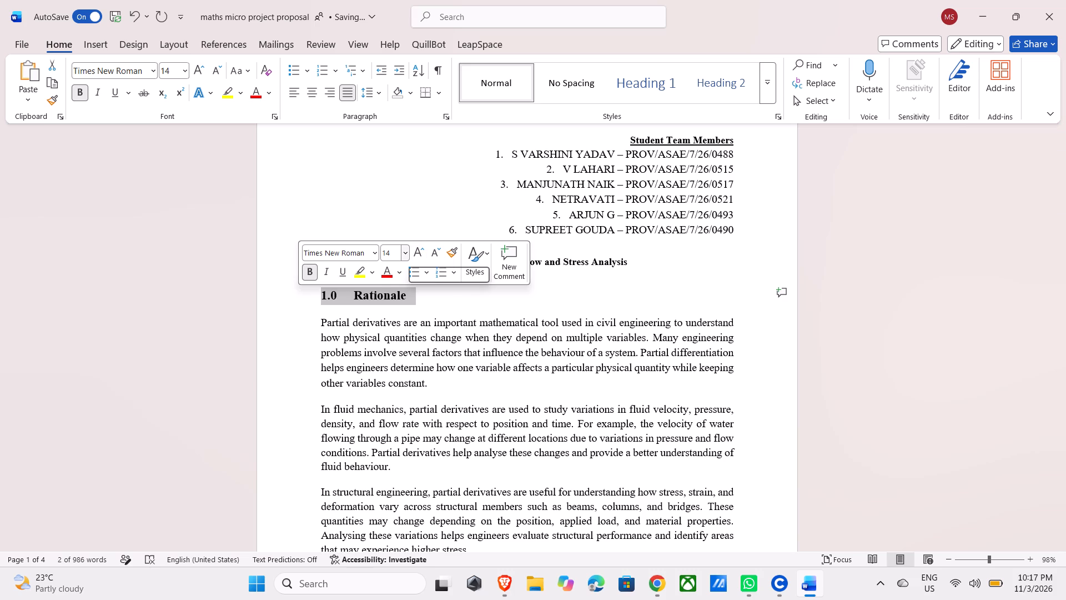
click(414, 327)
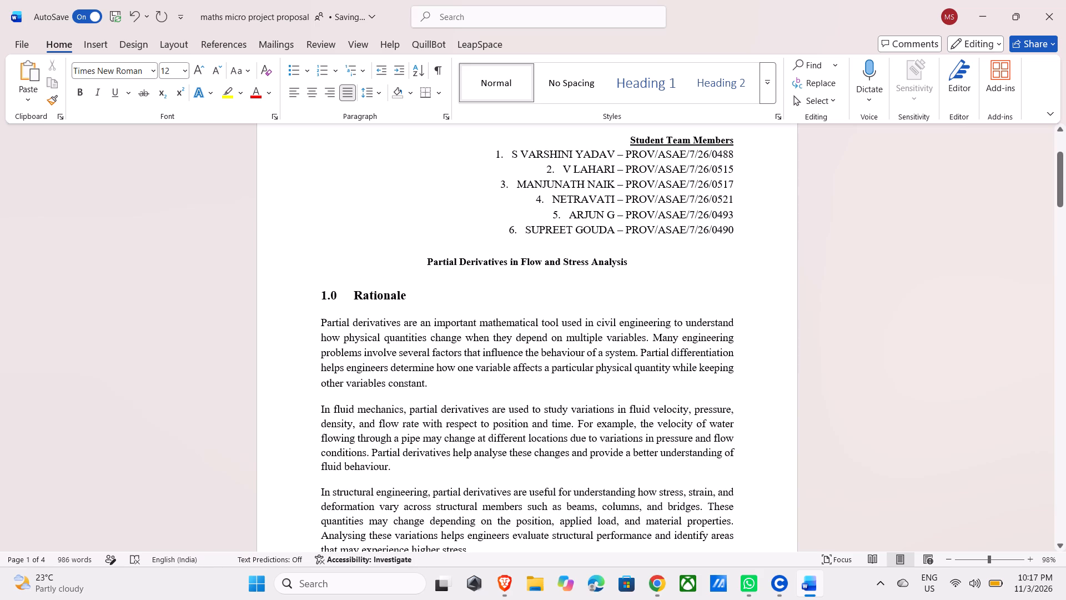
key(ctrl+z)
Set the font size of the whole 1.0 Rationale heading, including its number, to 11.
click(401, 298)
drag(396, 291, 394, 291)
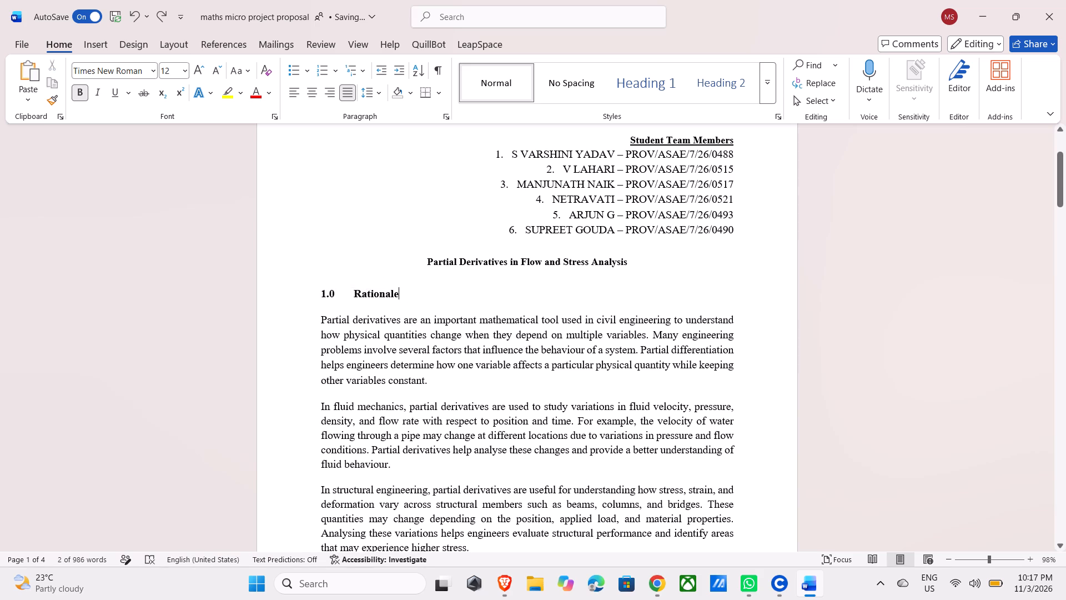
drag(394, 291, 320, 298)
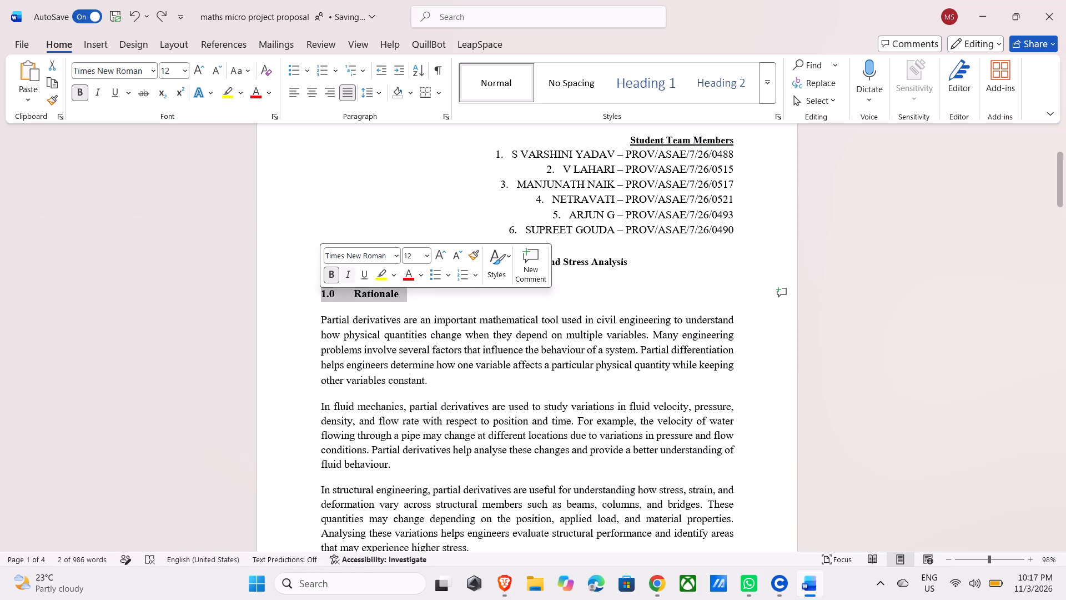
click(430, 257)
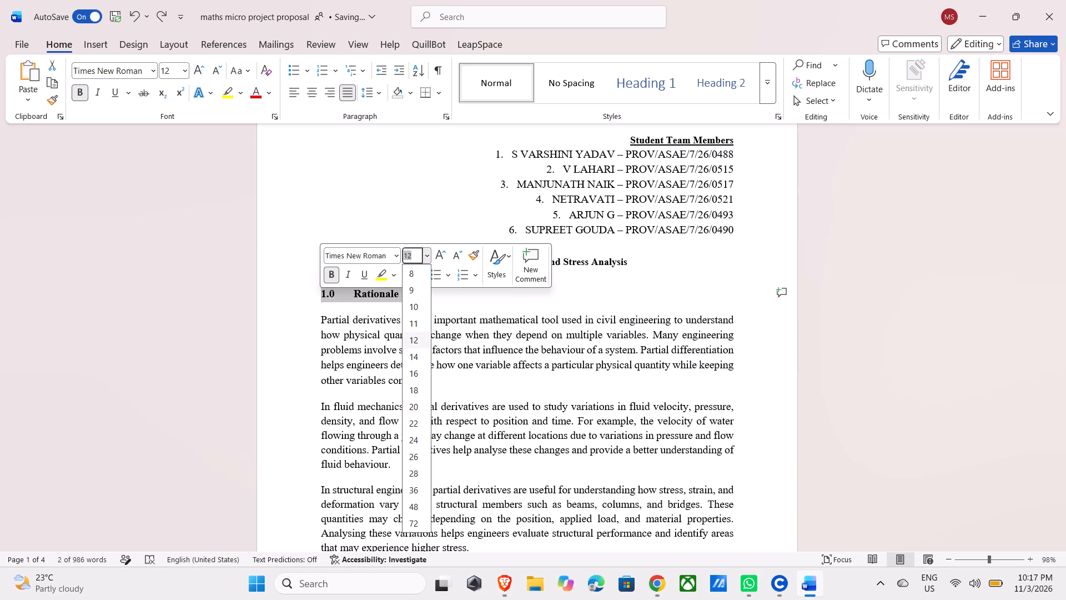
click(424, 319)
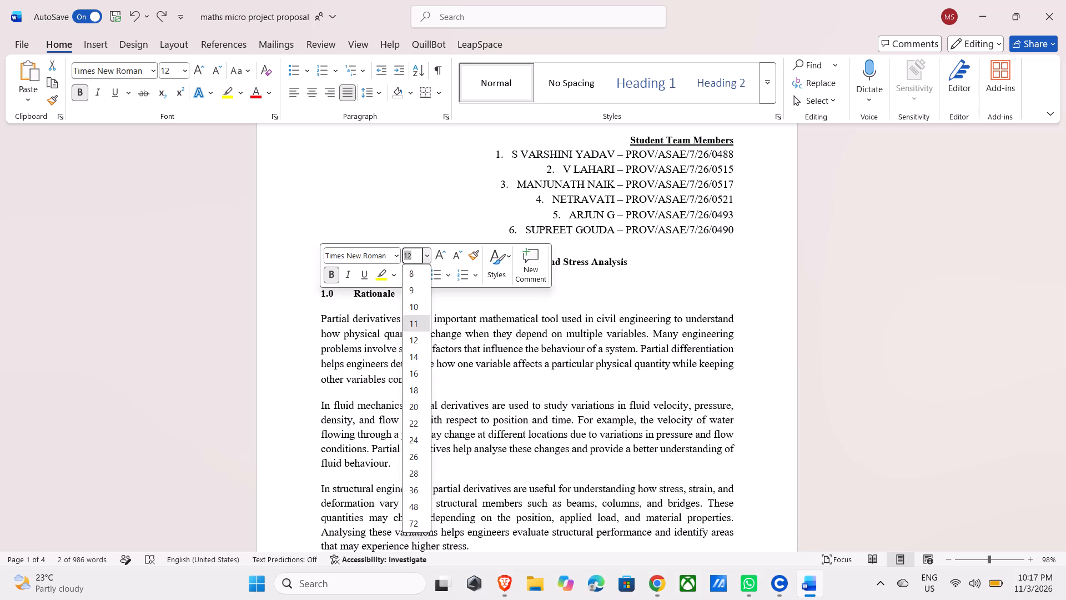
click(438, 313)
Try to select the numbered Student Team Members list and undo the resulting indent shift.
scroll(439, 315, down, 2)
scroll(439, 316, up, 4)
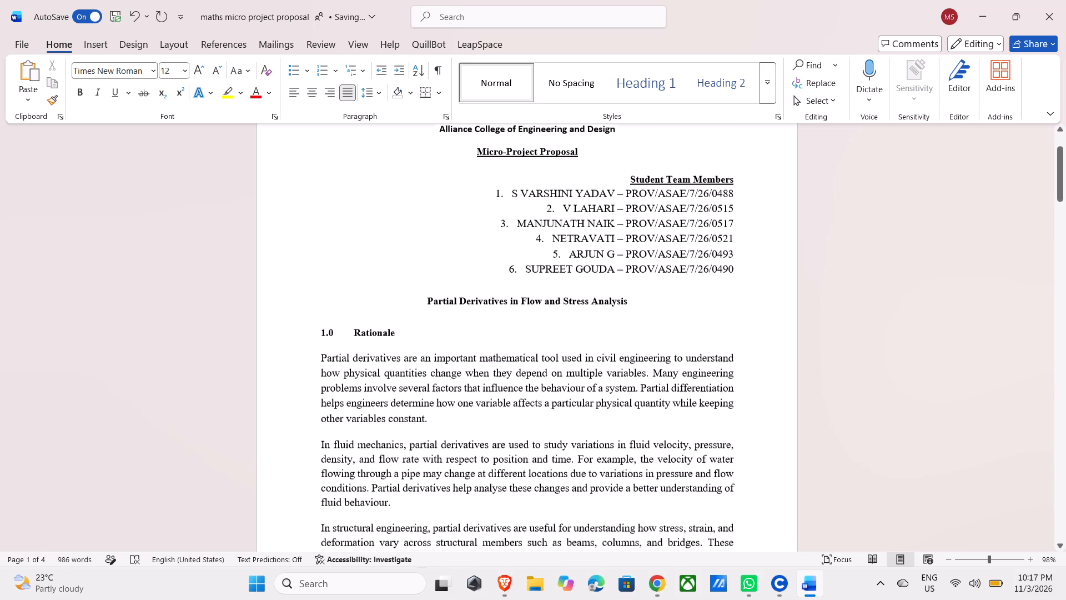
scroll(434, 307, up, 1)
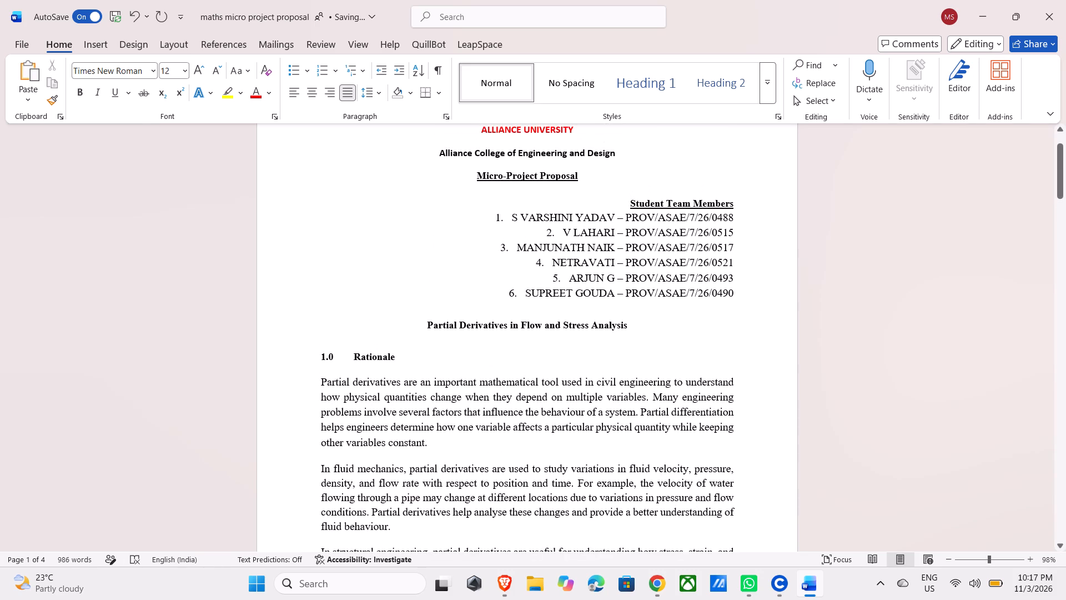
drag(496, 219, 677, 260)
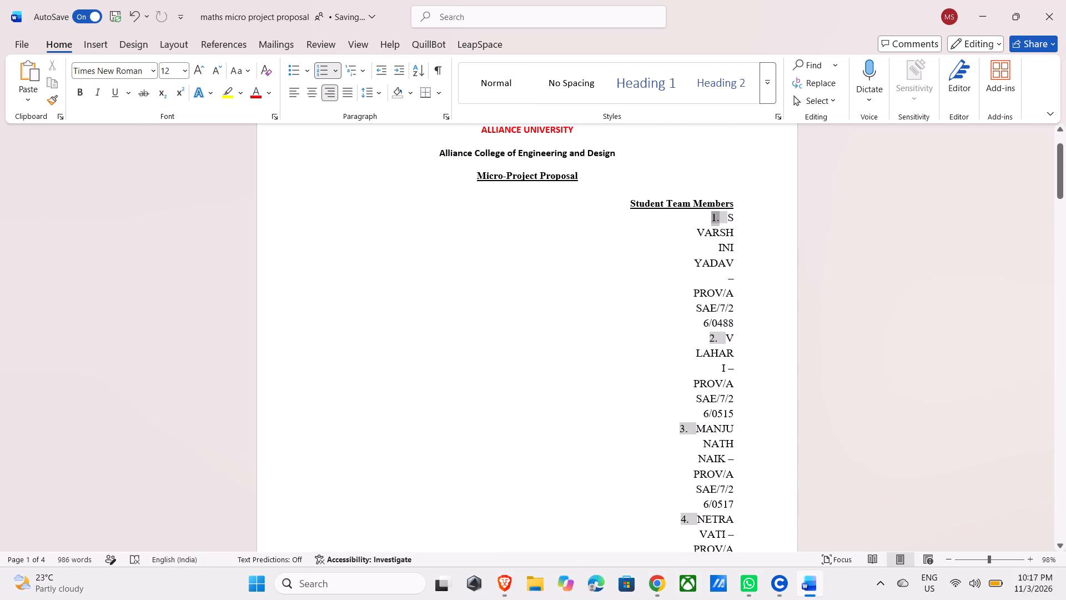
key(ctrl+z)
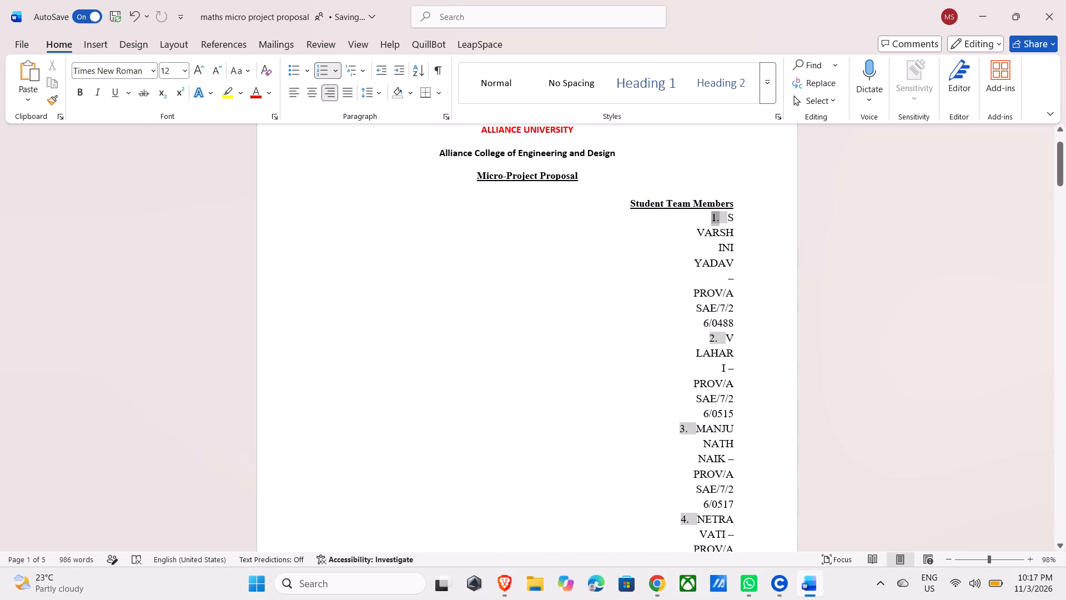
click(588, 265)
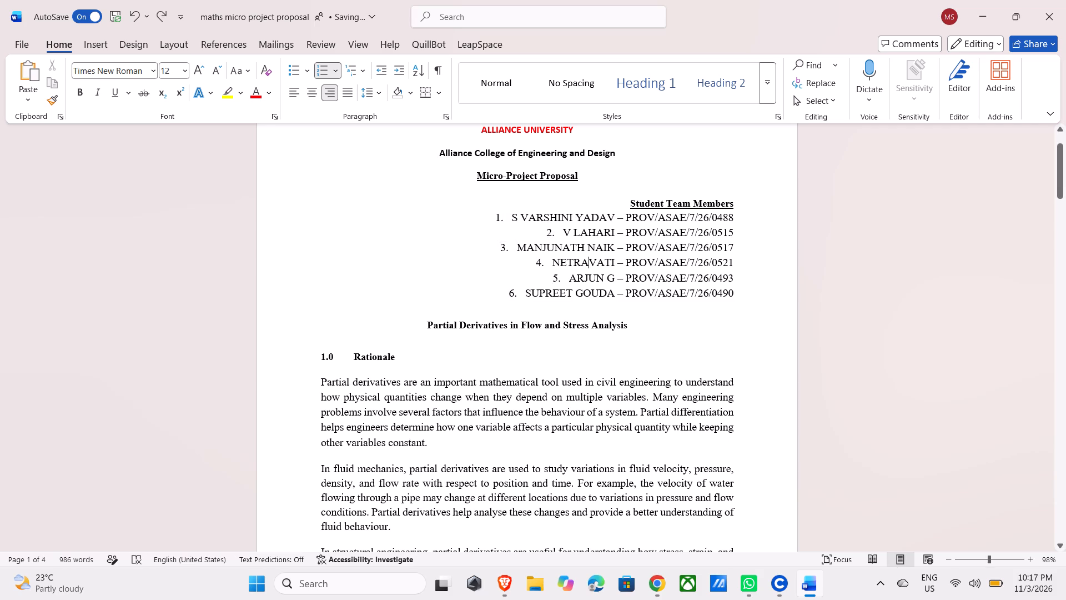
Set the font size of all six entries in the numbered Student Team Members list to 11.
drag(511, 217, 594, 277)
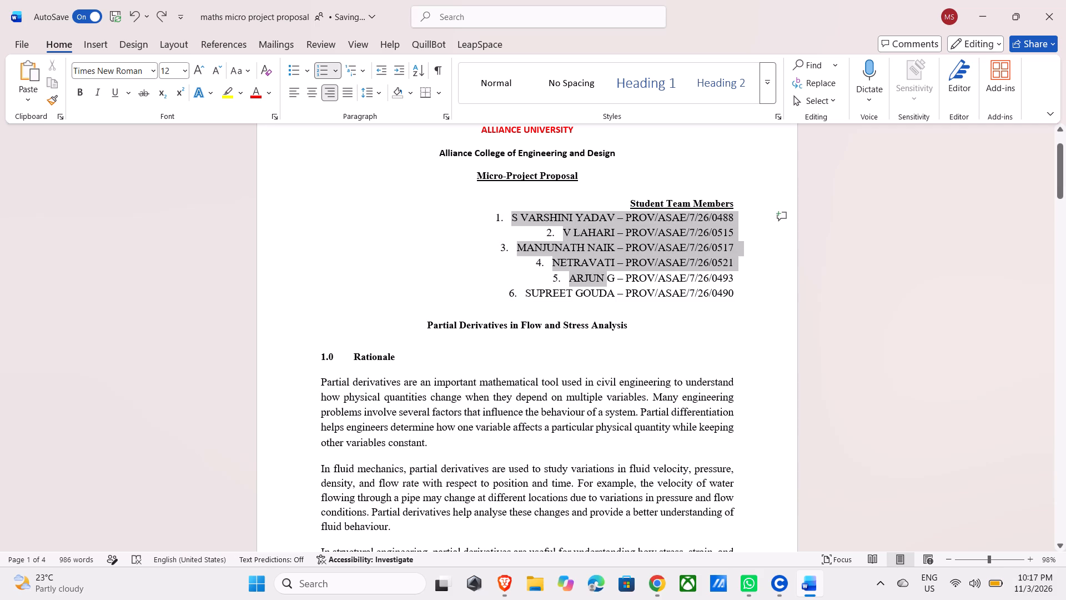
drag(594, 277, 744, 298)
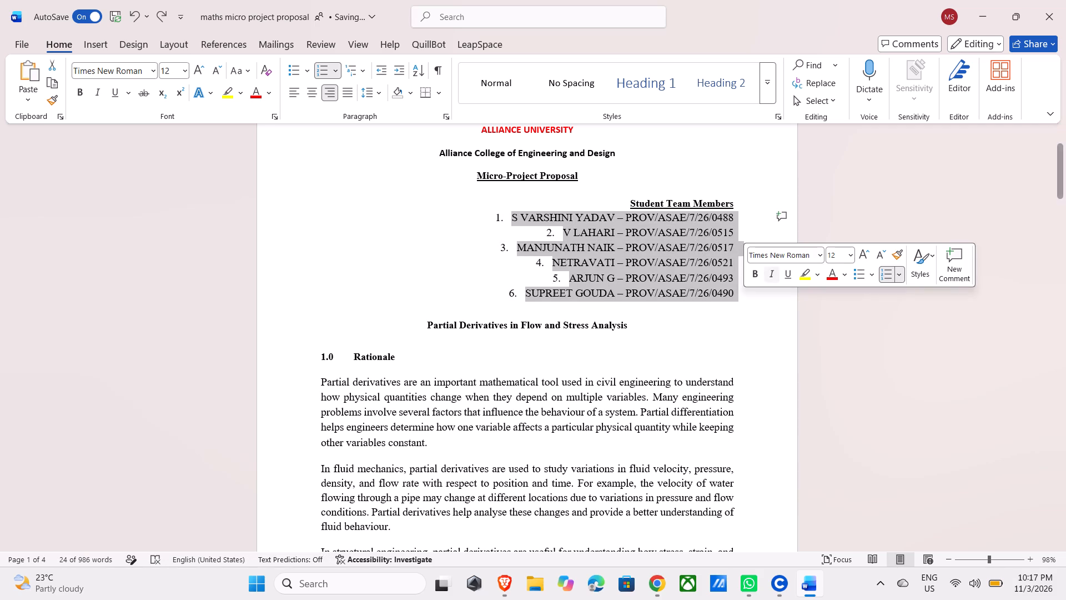
click(851, 254)
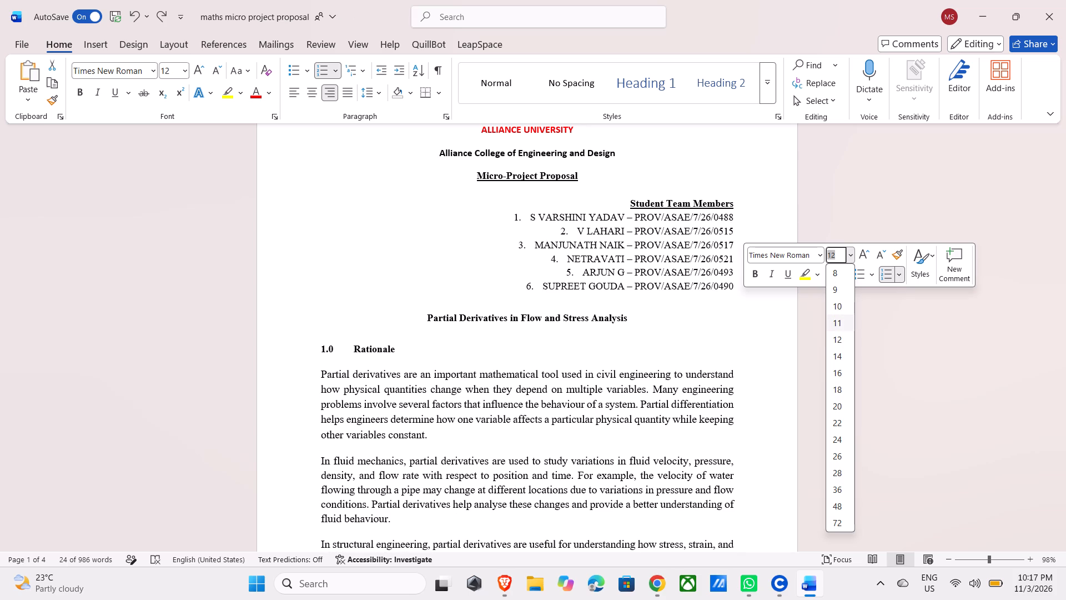
click(835, 319)
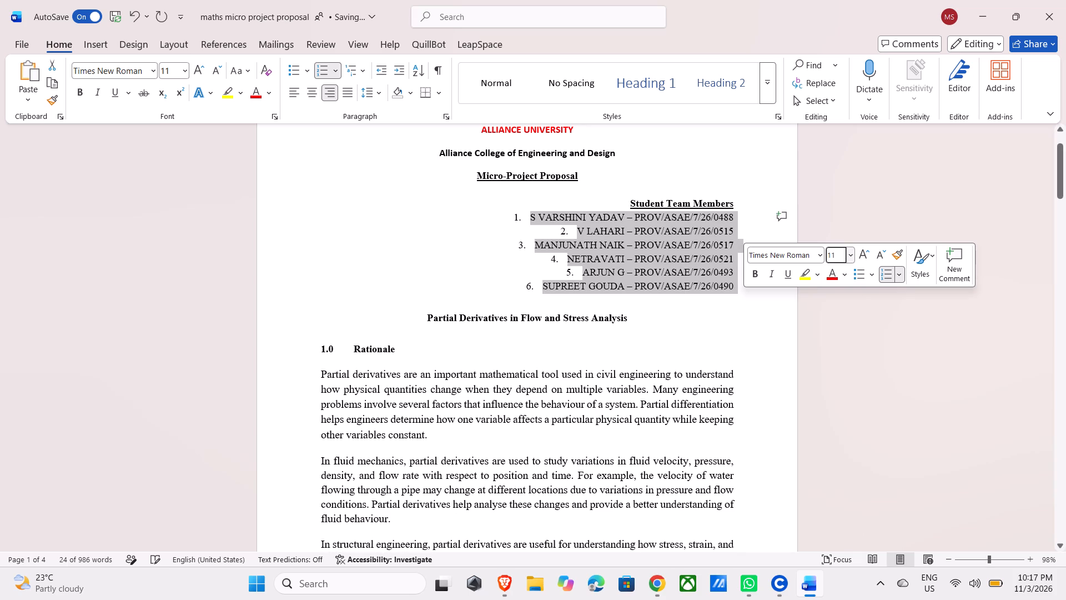
click(754, 309)
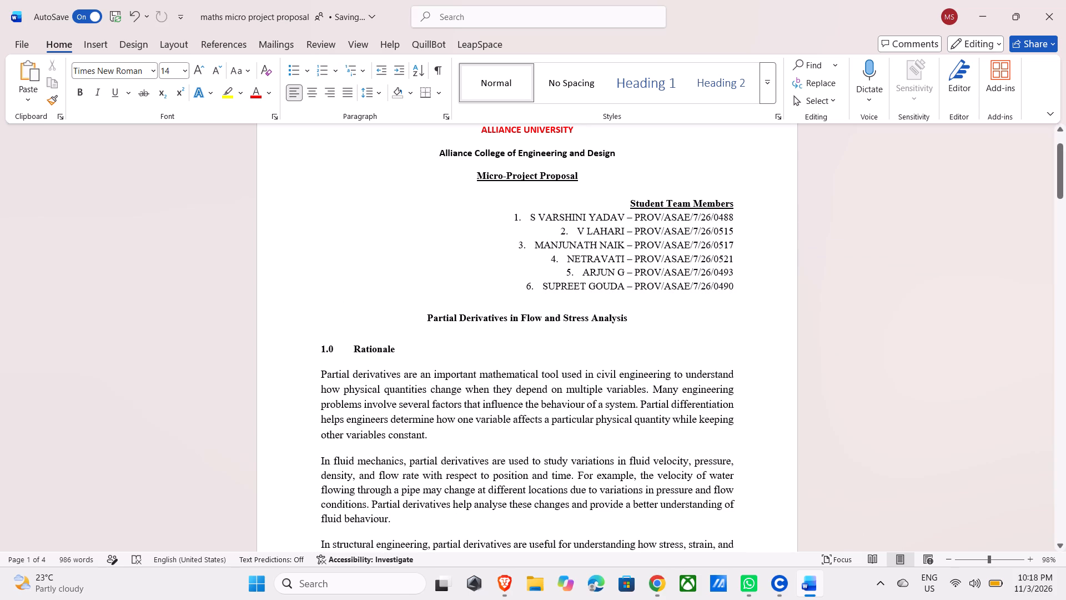
Check the font size of the Student Team Members heading.
scroll(730, 318, up, 3)
drag(625, 264, 726, 263)
click(758, 324)
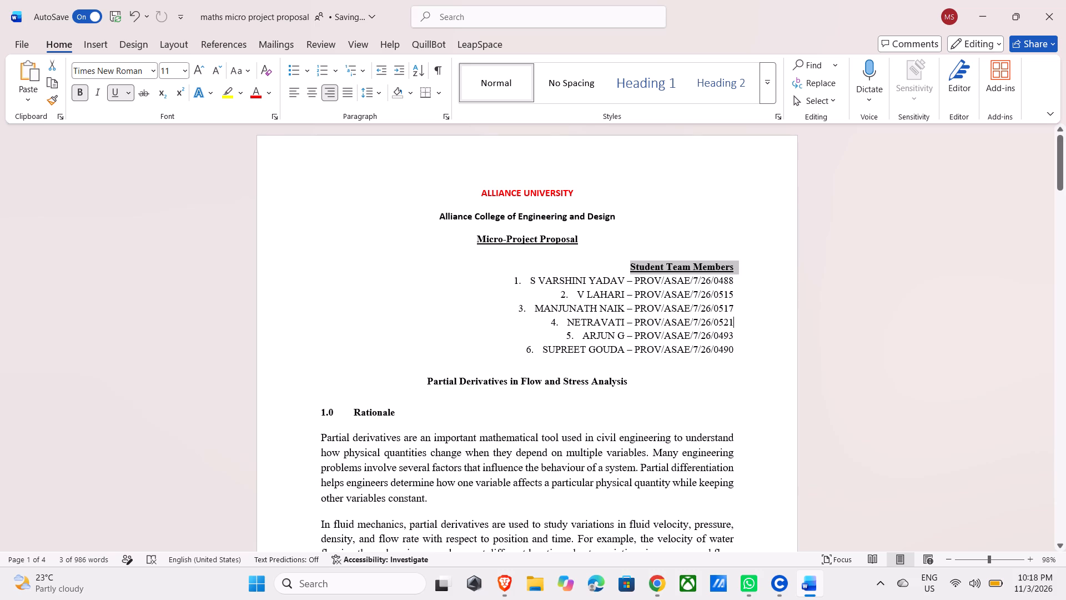
Set the font size of the whole 2.0 Information Gathering heading, including its number, to 11.
scroll(726, 356, down, 20)
drag(466, 366, 296, 355)
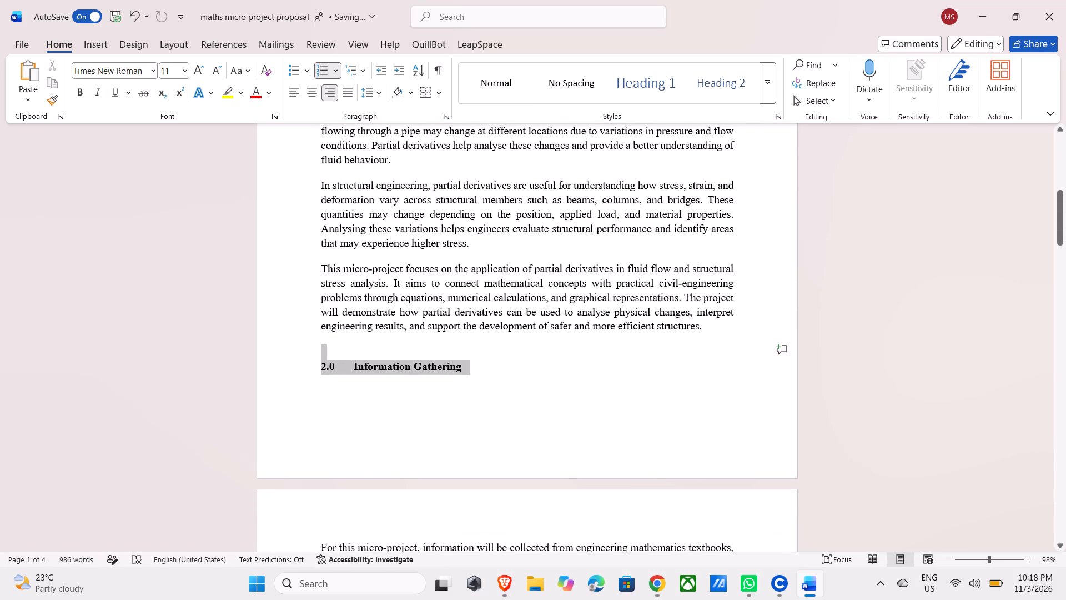
drag(296, 355, 311, 374)
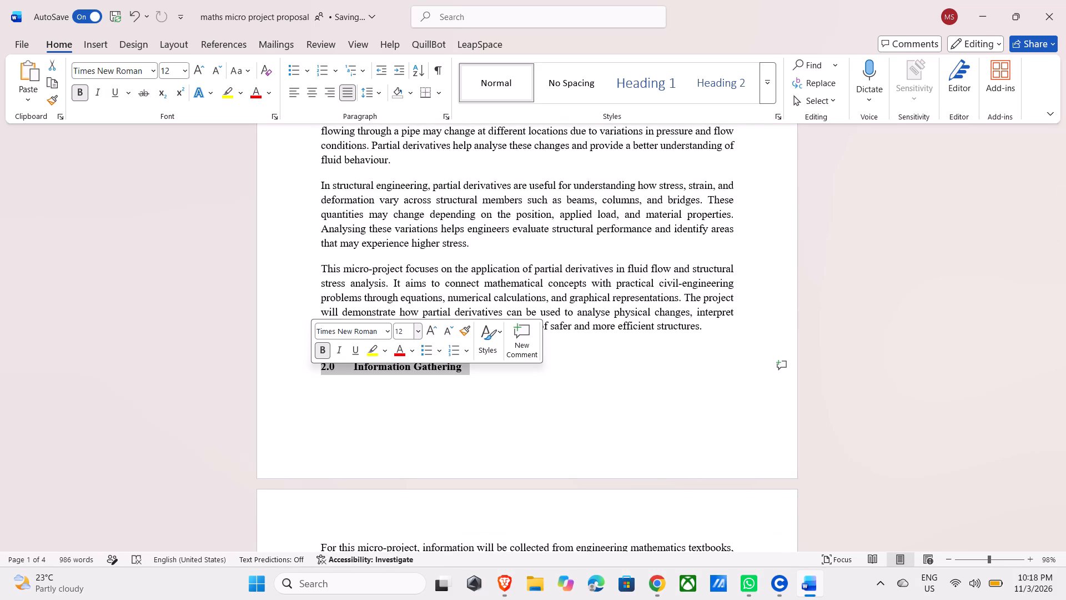
click(418, 327)
click(411, 111)
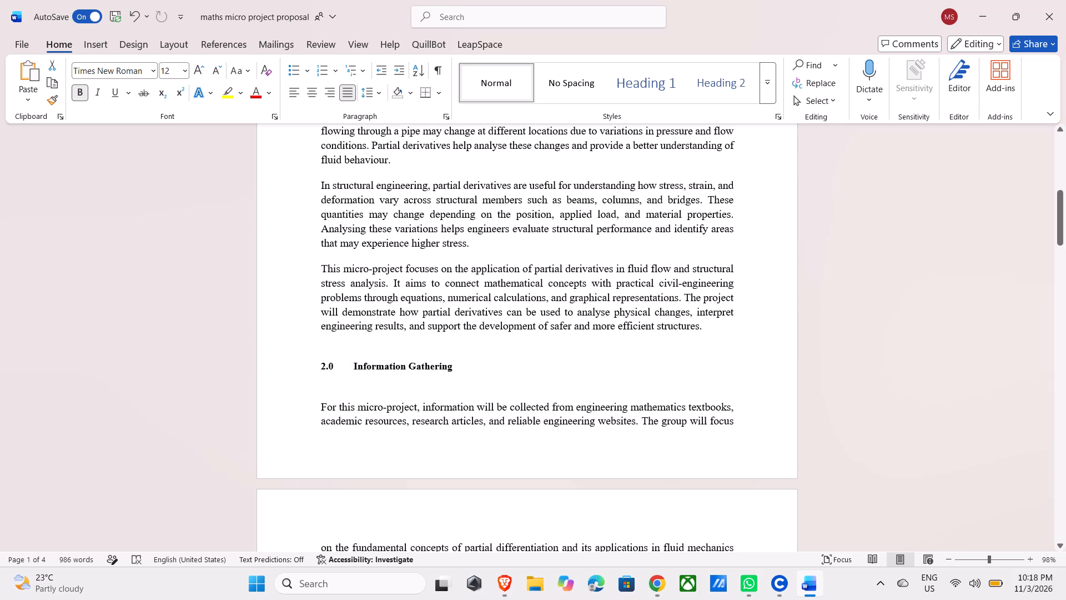
click(415, 379)
Set the font size of the 3.0 Proposed Methodology heading on page 2 to 11.
scroll(415, 381, down, 6)
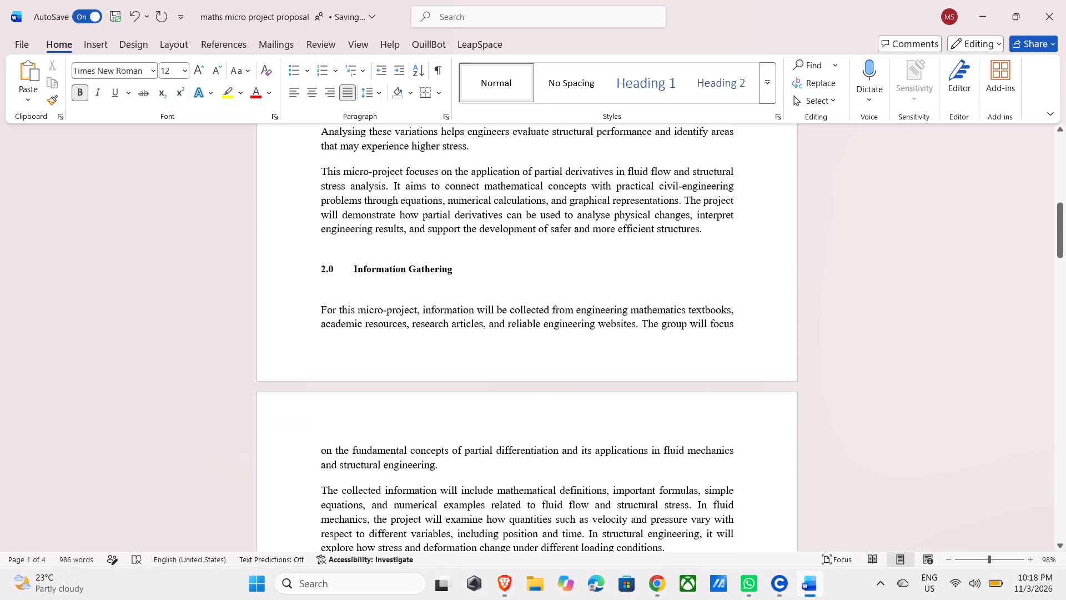
scroll(415, 381, down, 16)
scroll(415, 374, down, 11)
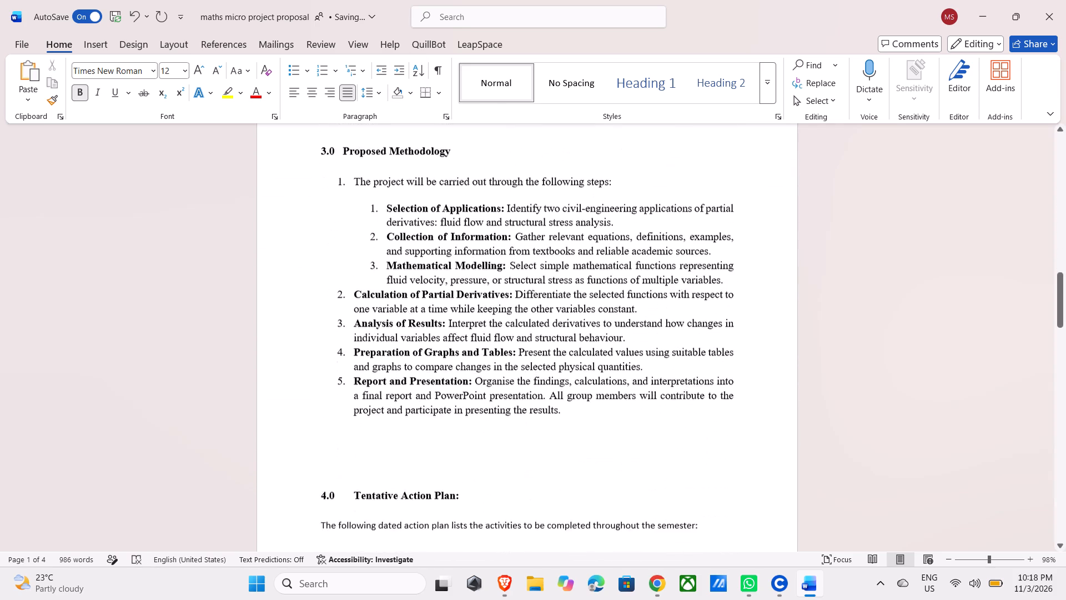
scroll(415, 372, down, 4)
scroll(415, 373, up, 5)
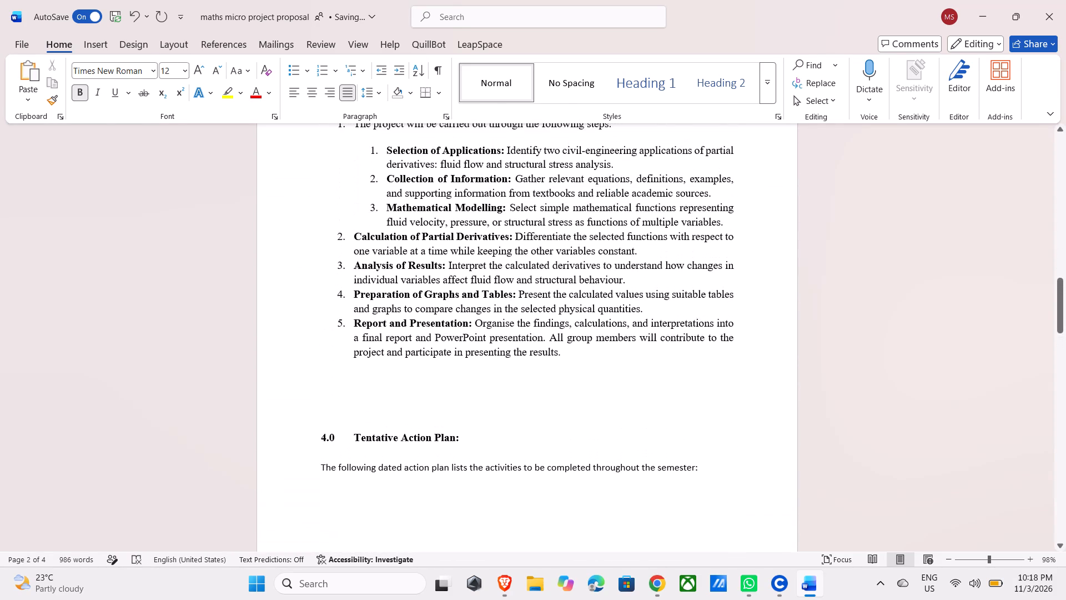
scroll(415, 373, up, 16)
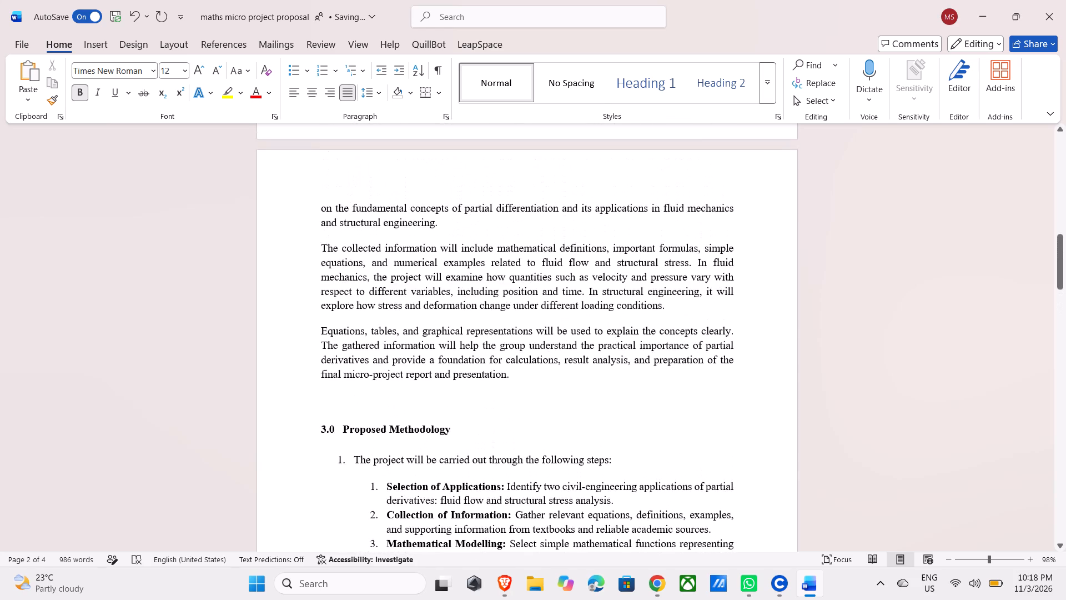
scroll(409, 349, up, 2)
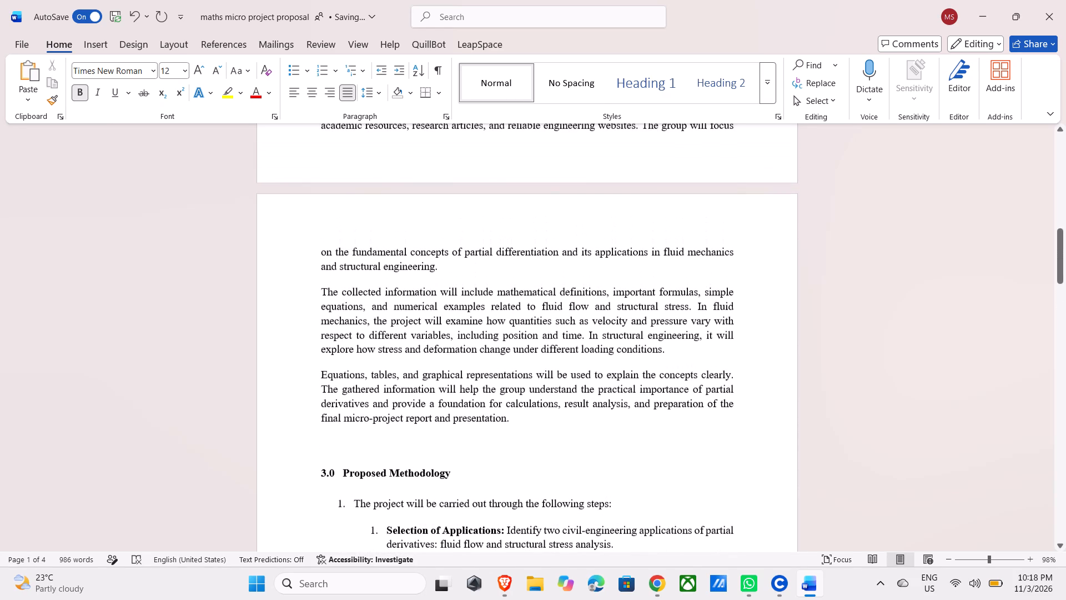
scroll(430, 501, down, 4)
drag(465, 396, 328, 396)
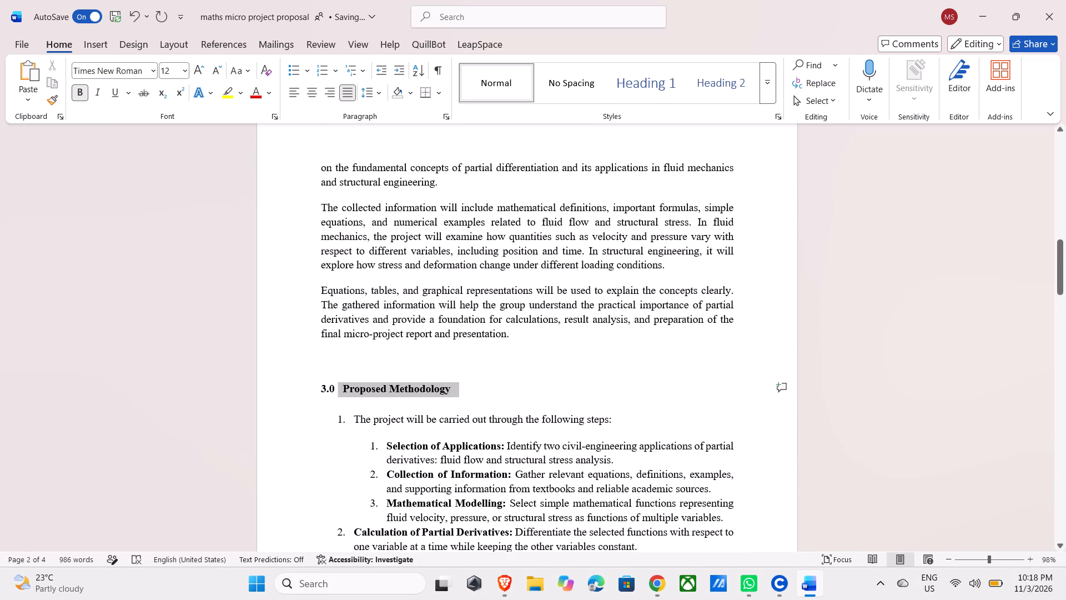
drag(328, 396, 331, 391)
click(436, 342)
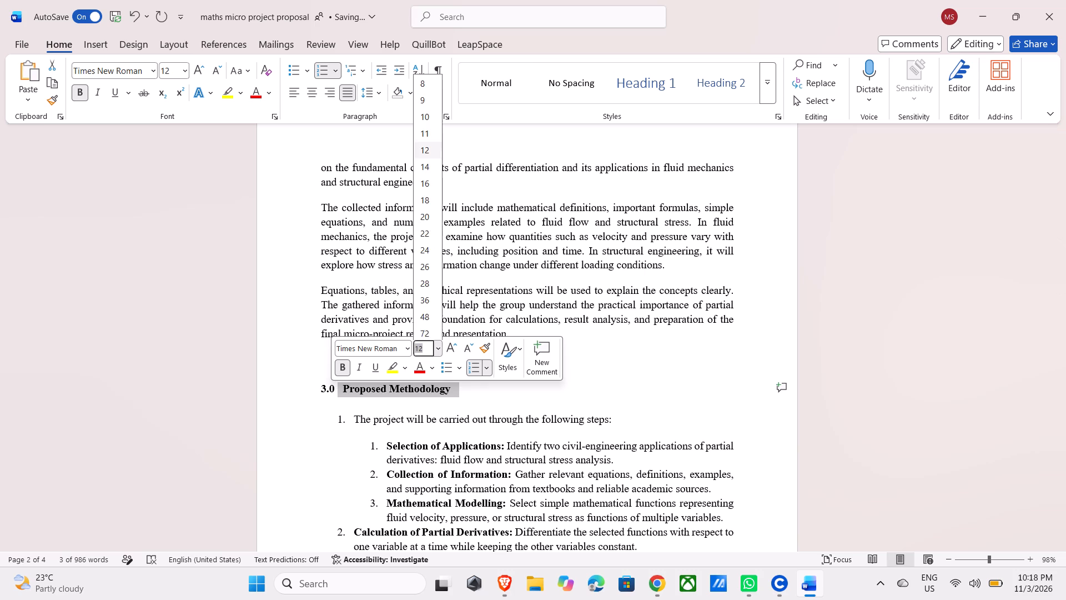
click(431, 132)
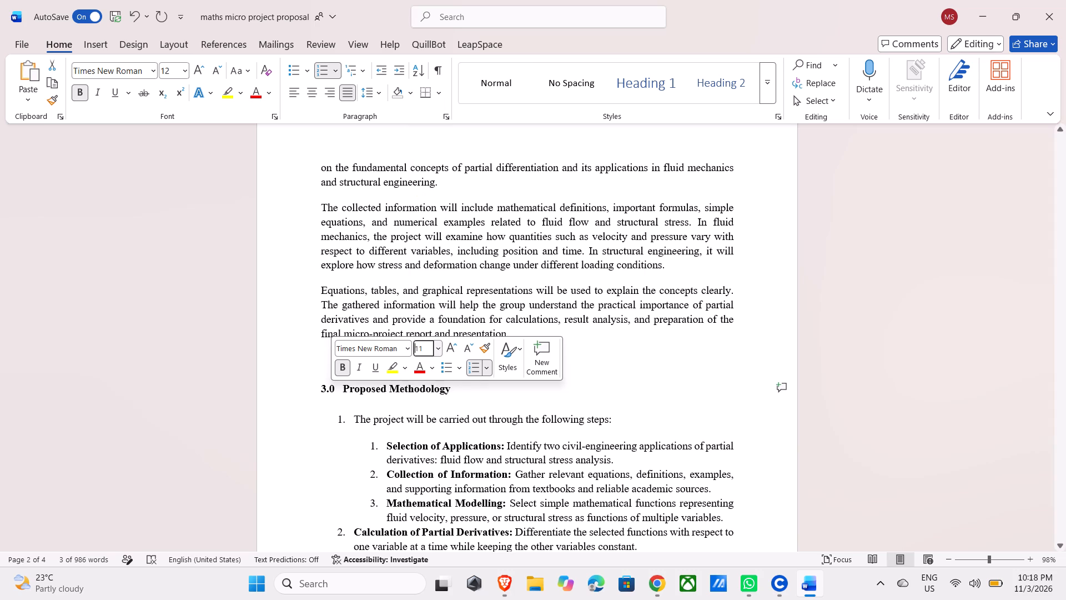
click(457, 456)
Copy all the body paragraphs of section 2.0 Information Gathering, from "For this micro-project" to "report and presentation.".
scroll(460, 438, down, 17)
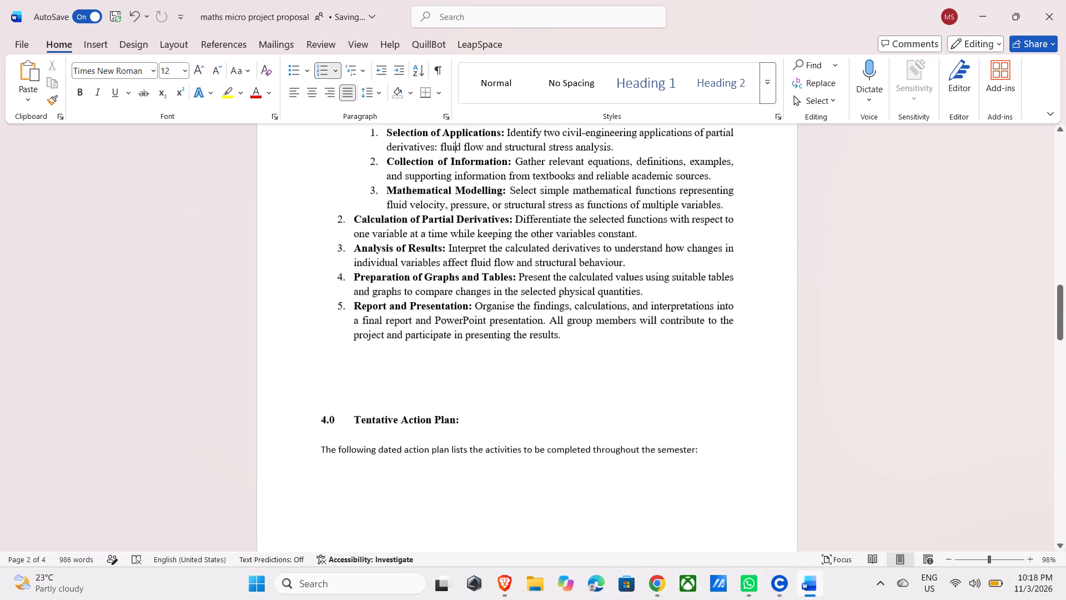
scroll(460, 435, down, 7)
scroll(458, 383, up, 2)
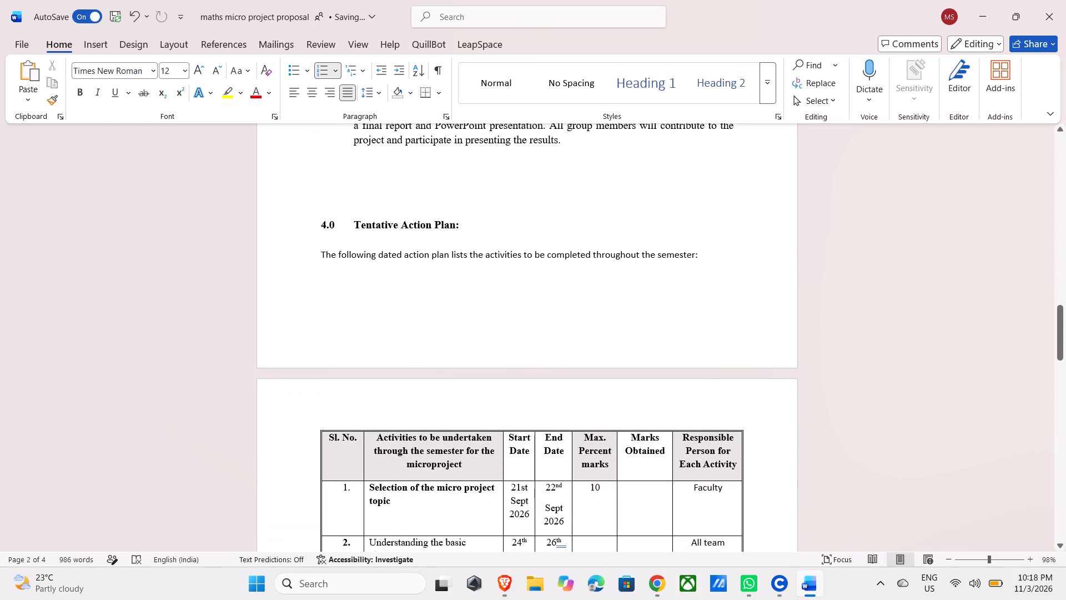
scroll(458, 383, up, 9)
scroll(458, 383, up, 15)
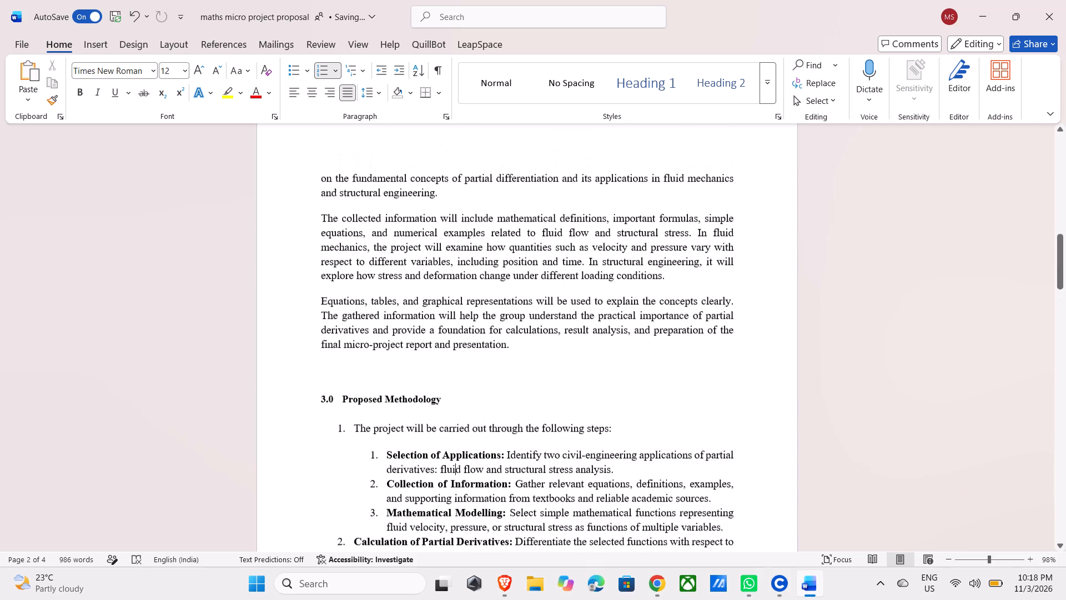
scroll(458, 383, up, 11)
scroll(328, 316, down, 3)
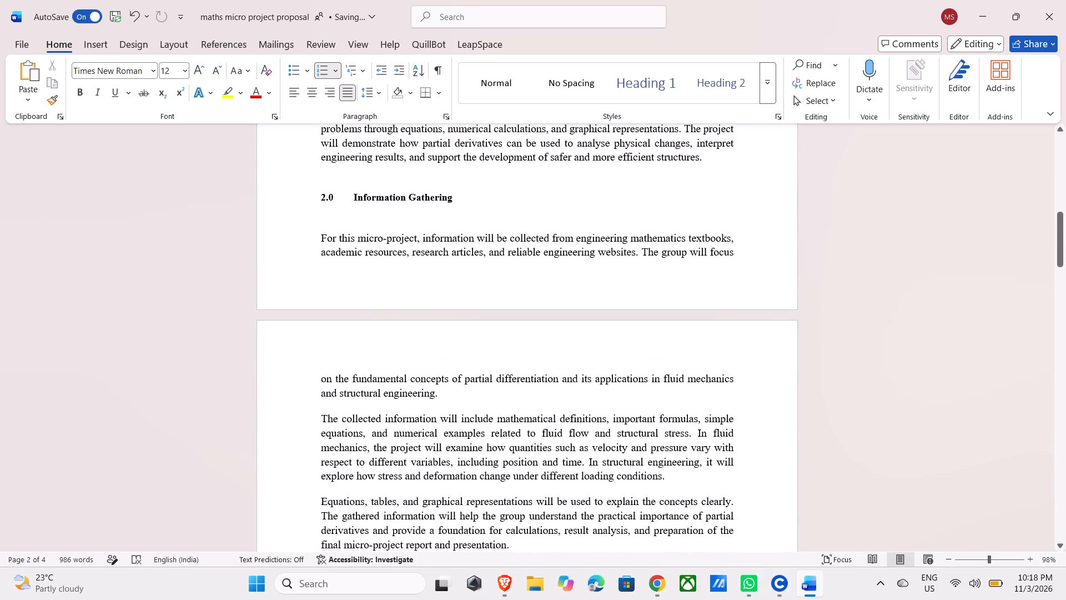
drag(320, 237, 568, 285)
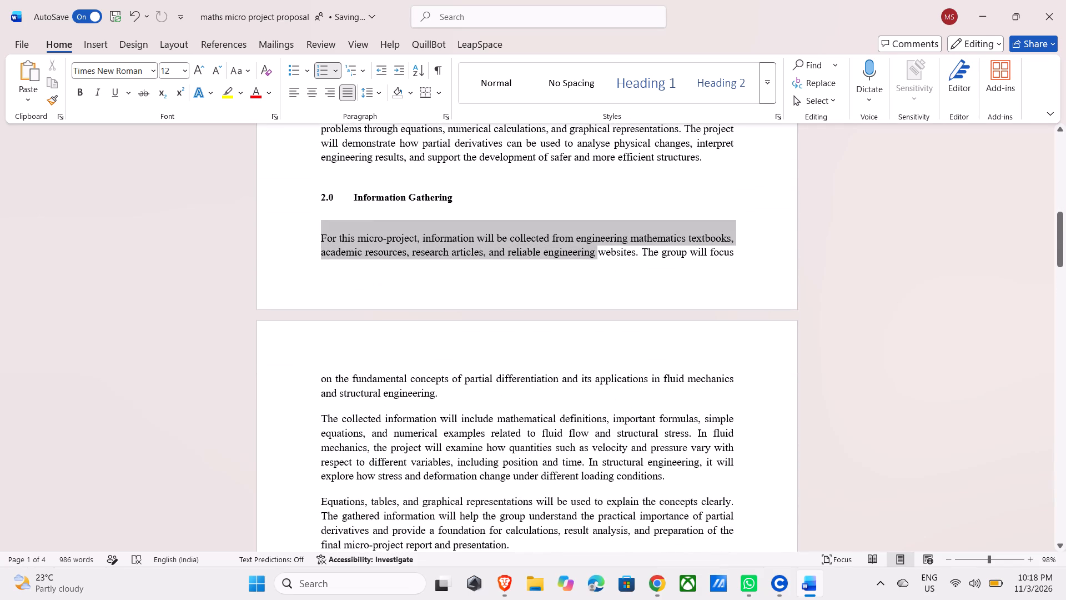
drag(568, 285, 494, 487)
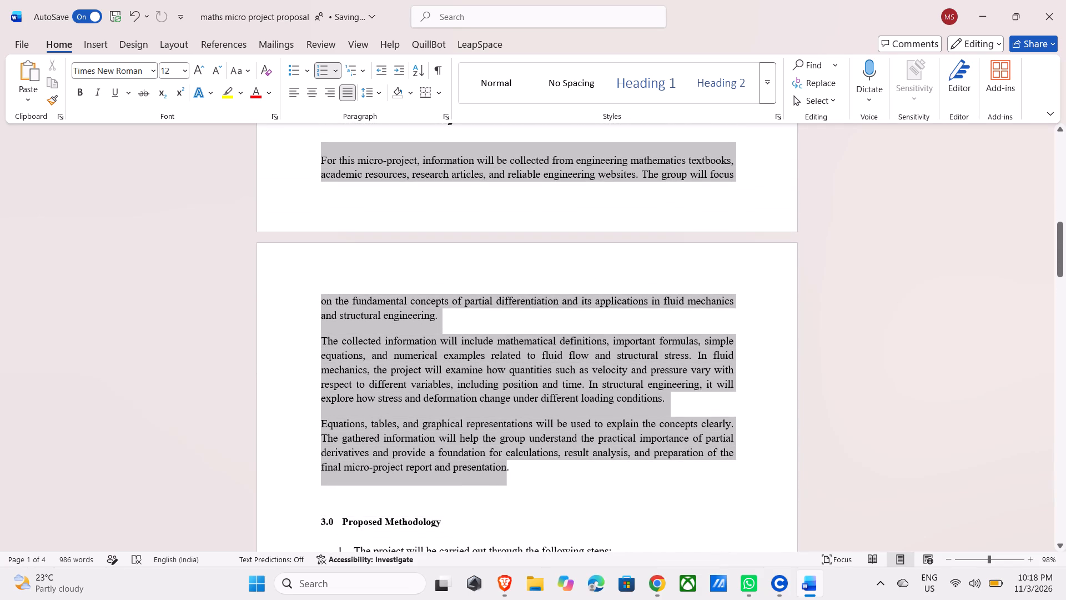
drag(494, 487, 511, 475)
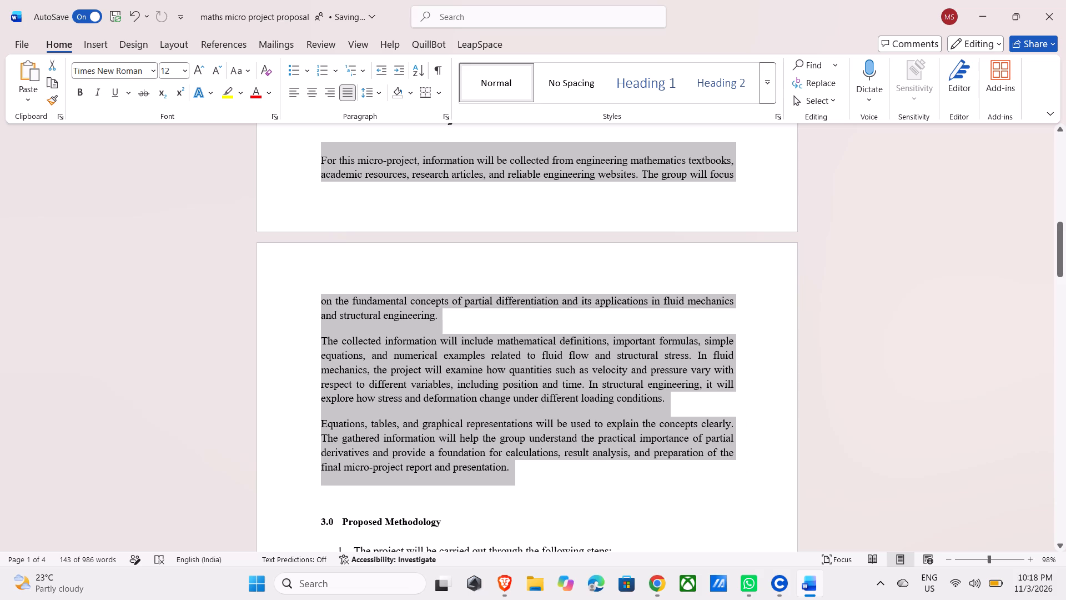
key(ctrl+c)
scroll(511, 475, down, 20)
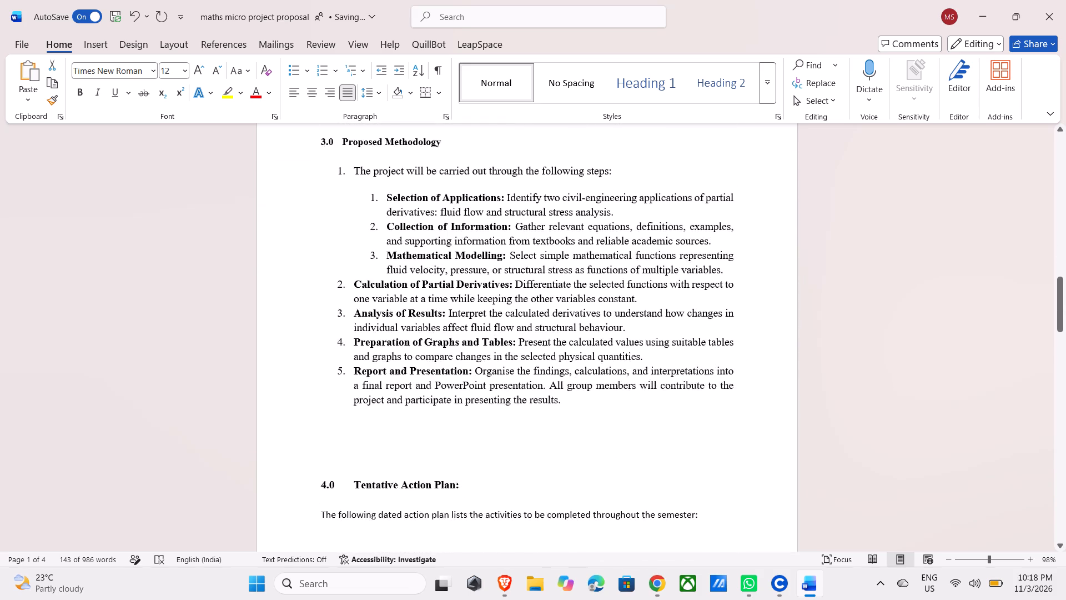
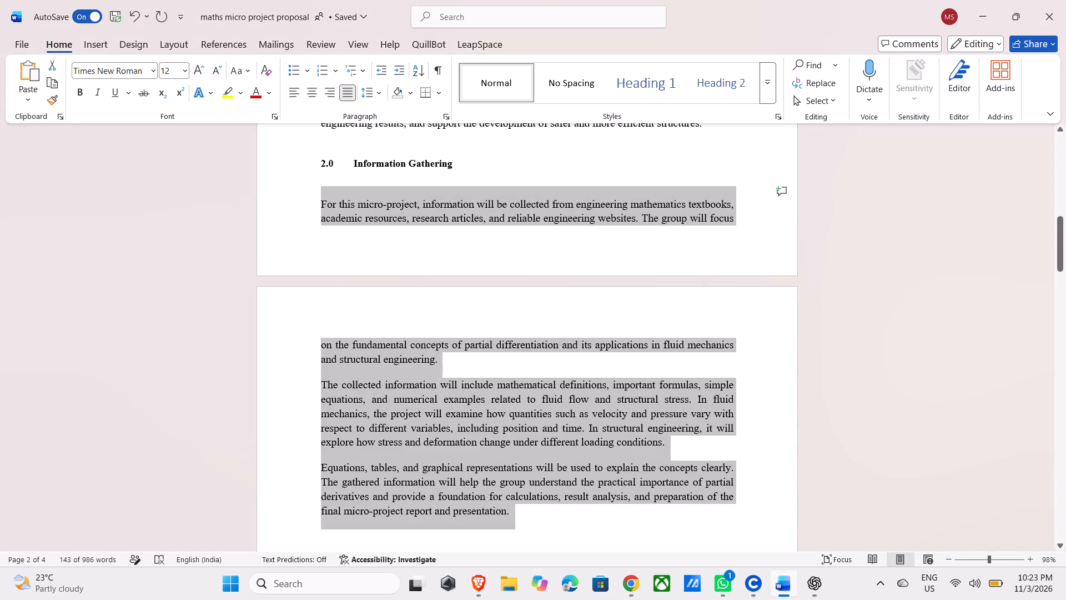
right_click(319, 280)
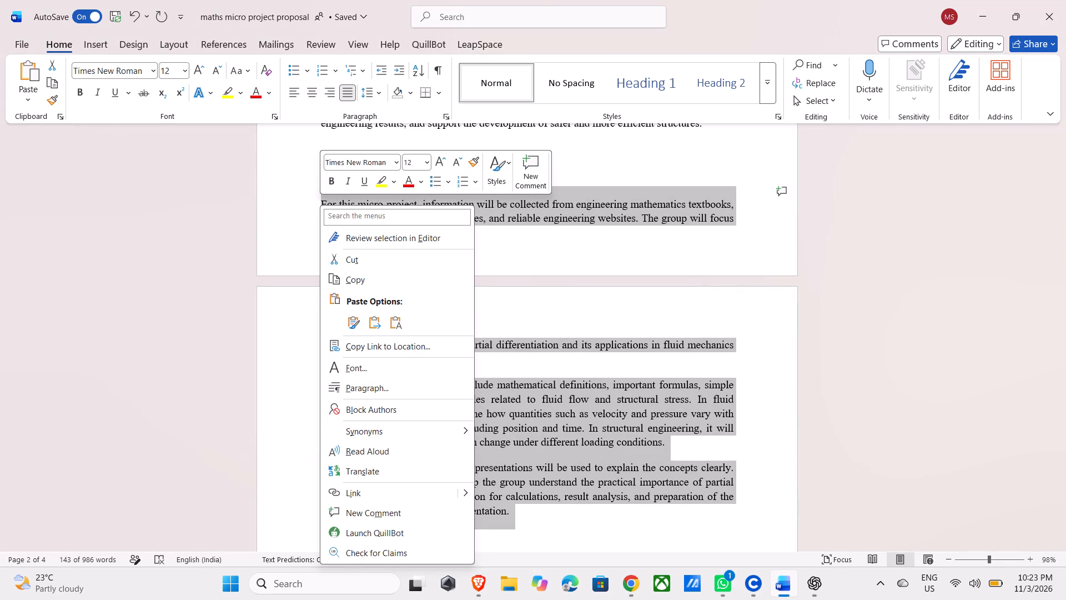
click(281, 387)
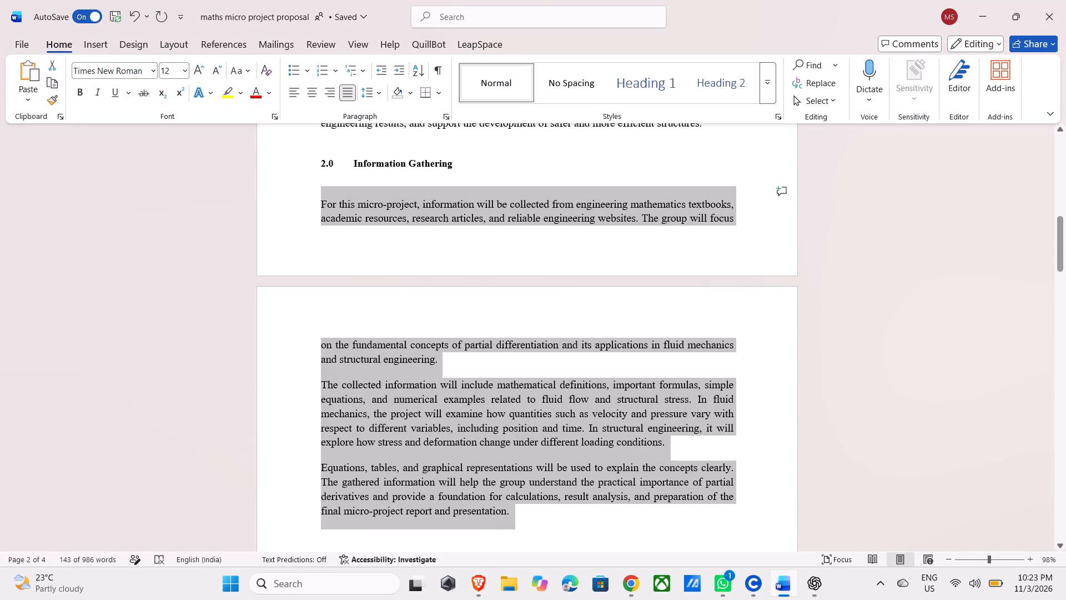
key(ctrl+v)
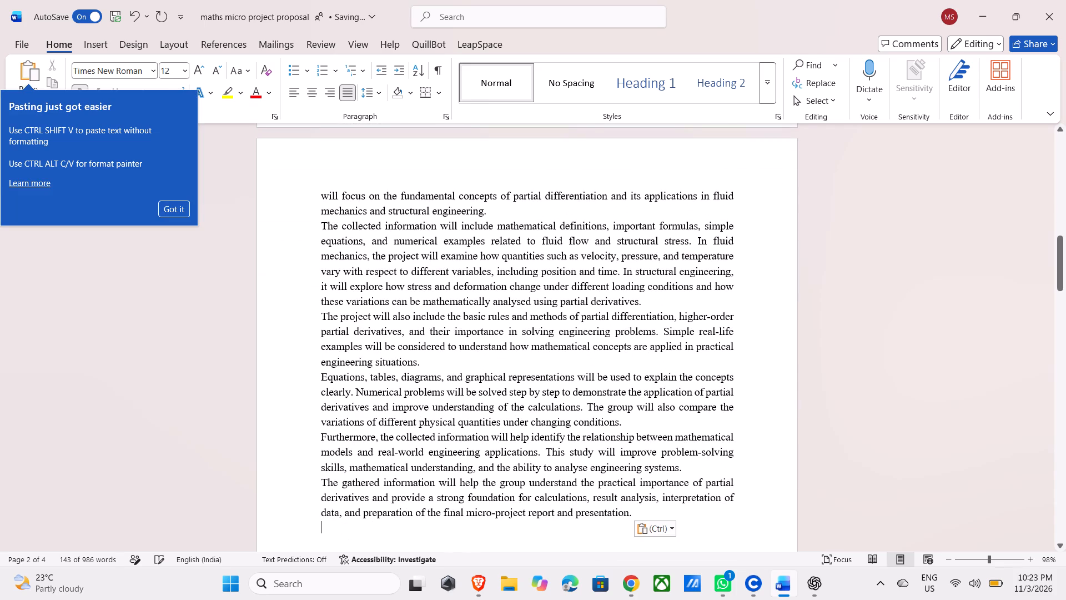
click(177, 210)
Accept proofing suggestions in section 2.0: "analyses" for "analyse", "considered to help us" for "considered", and "analyses" for "analysed".
scroll(274, 295, down, 4)
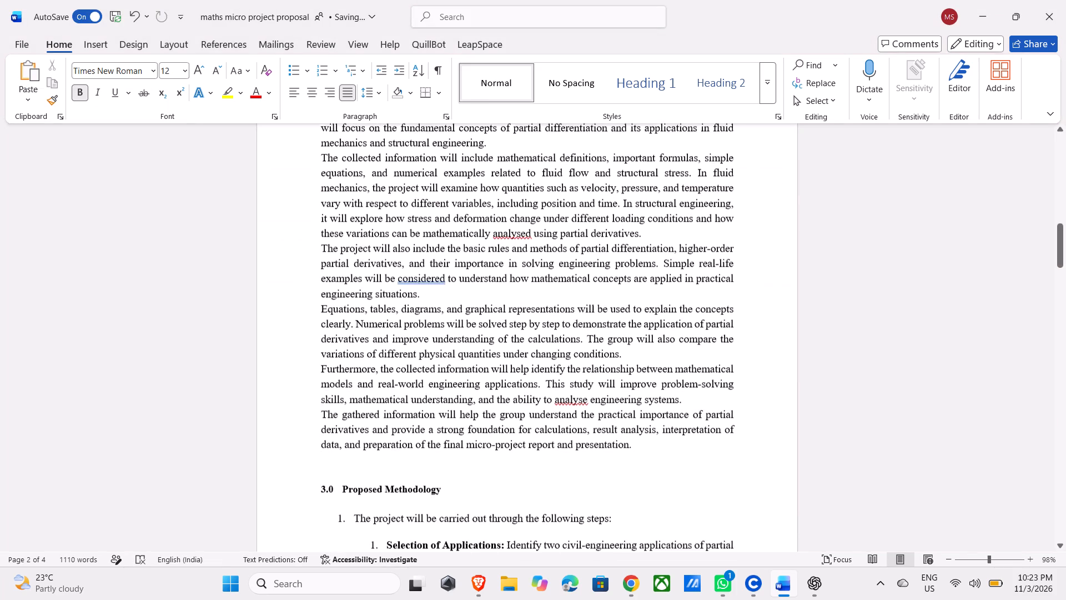
scroll(278, 303, down, 8)
scroll(309, 353, down, 14)
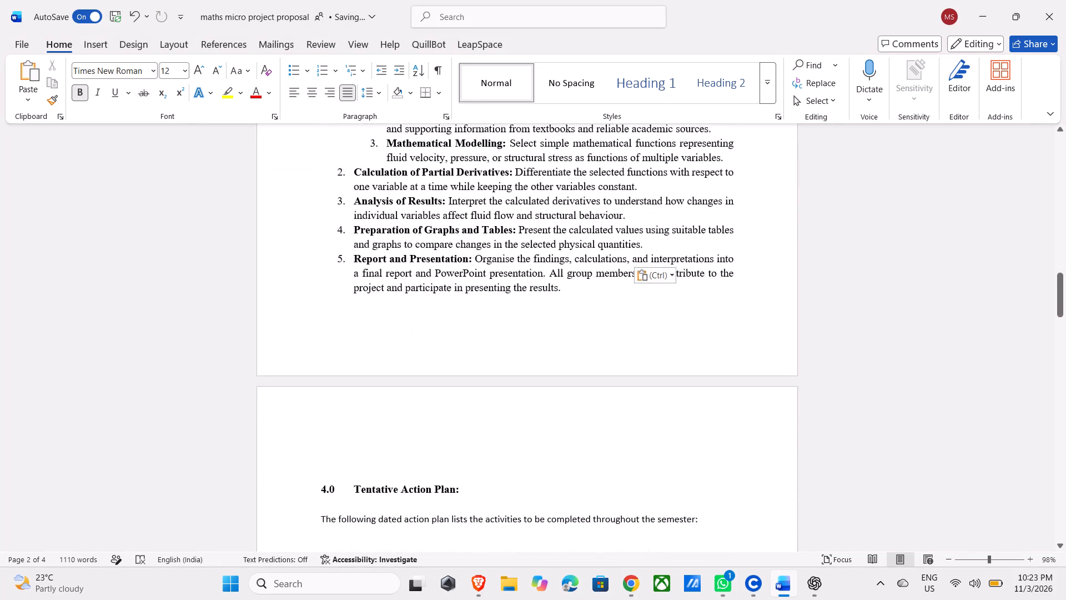
scroll(310, 358, down, 6)
scroll(310, 358, up, 14)
scroll(310, 358, up, 8)
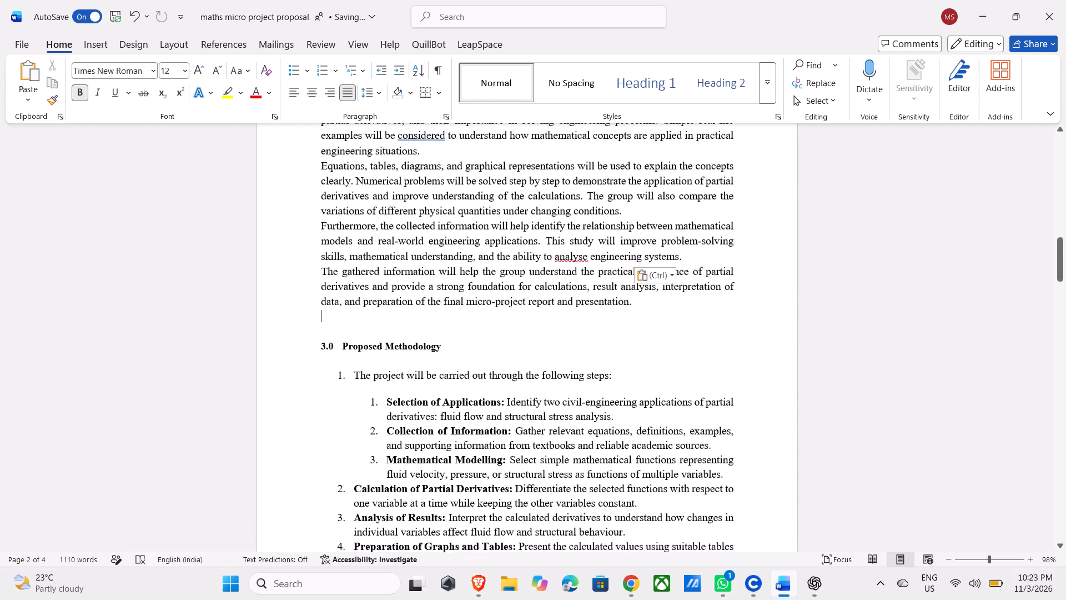
scroll(311, 358, up, 5)
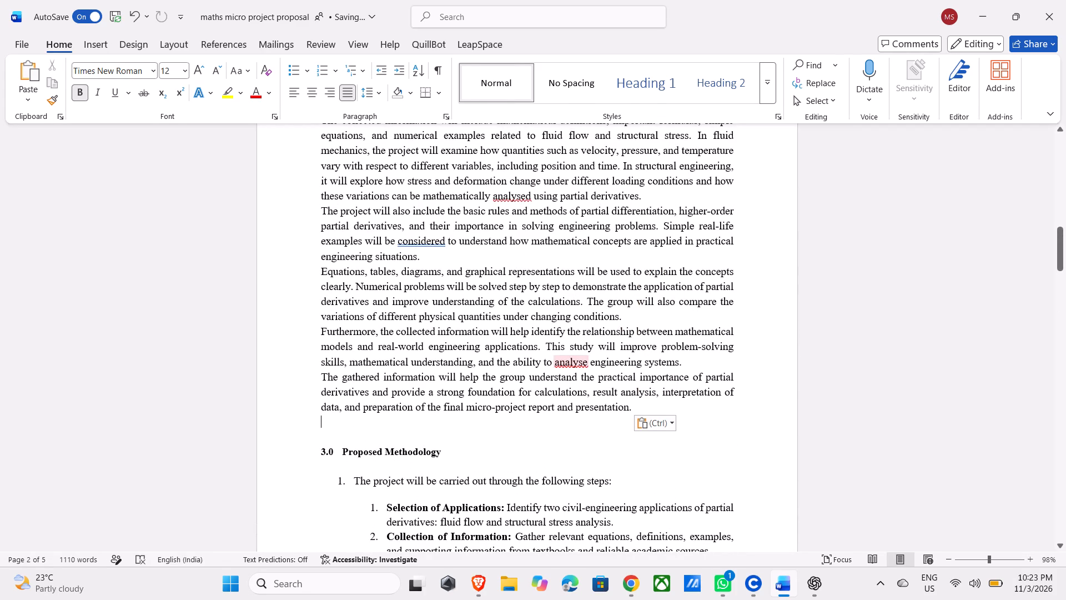
click(584, 362)
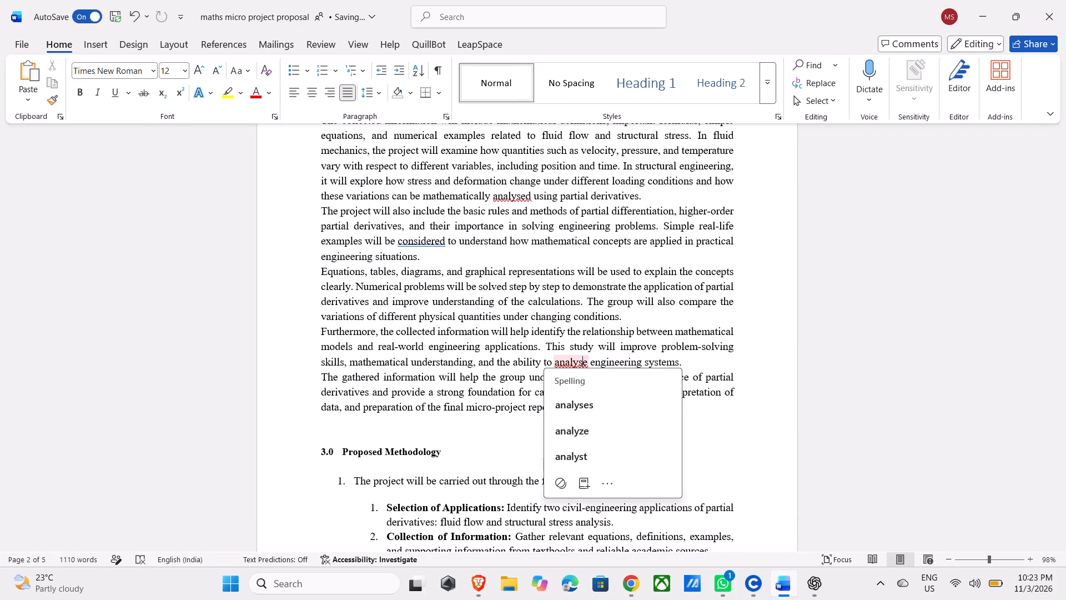
click(575, 406)
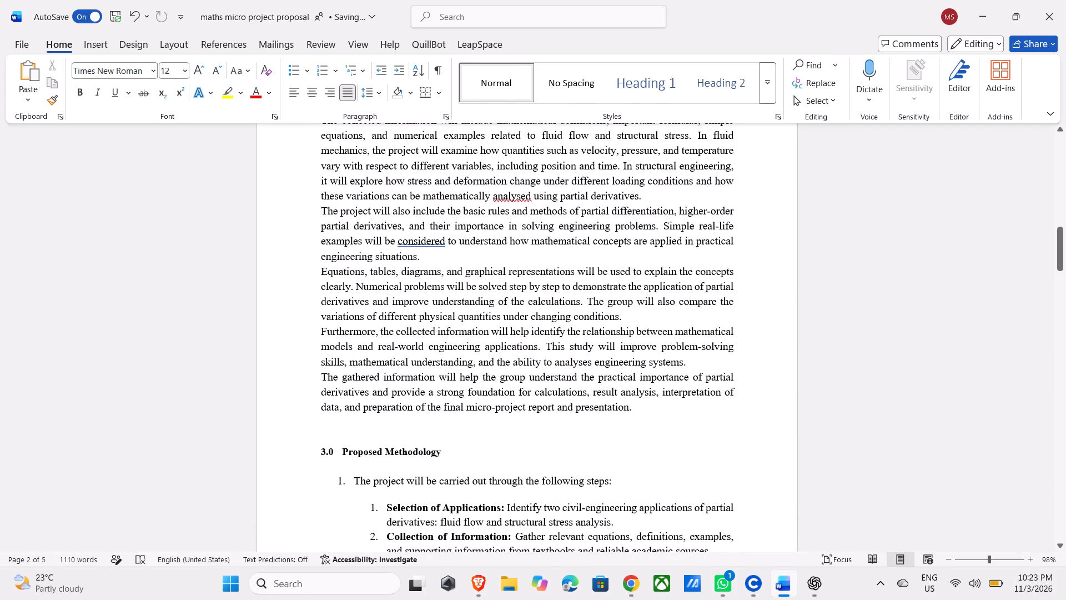
click(410, 248)
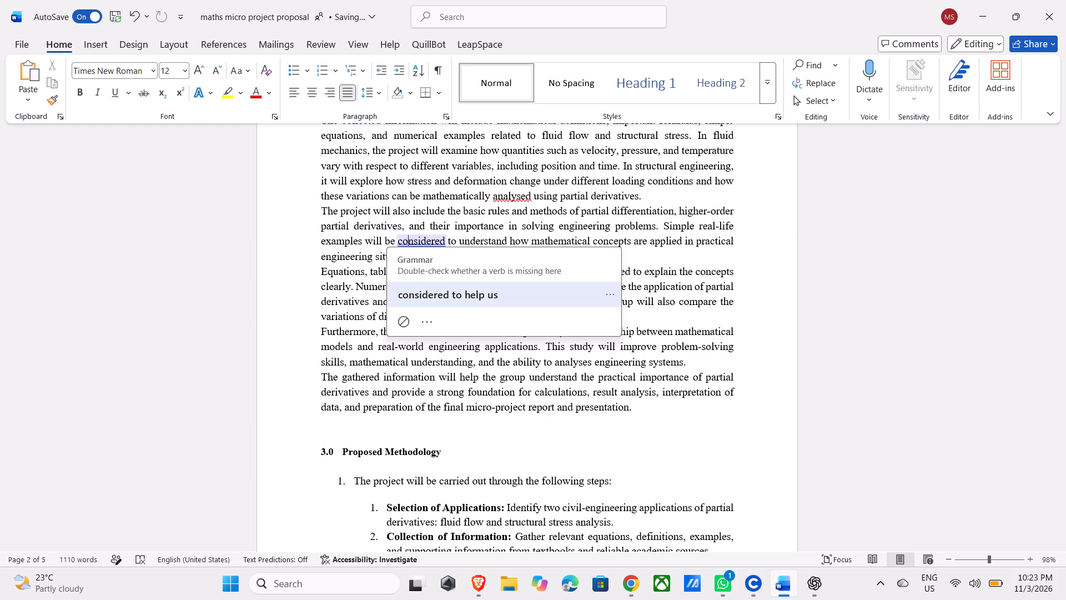
click(426, 299)
click(509, 207)
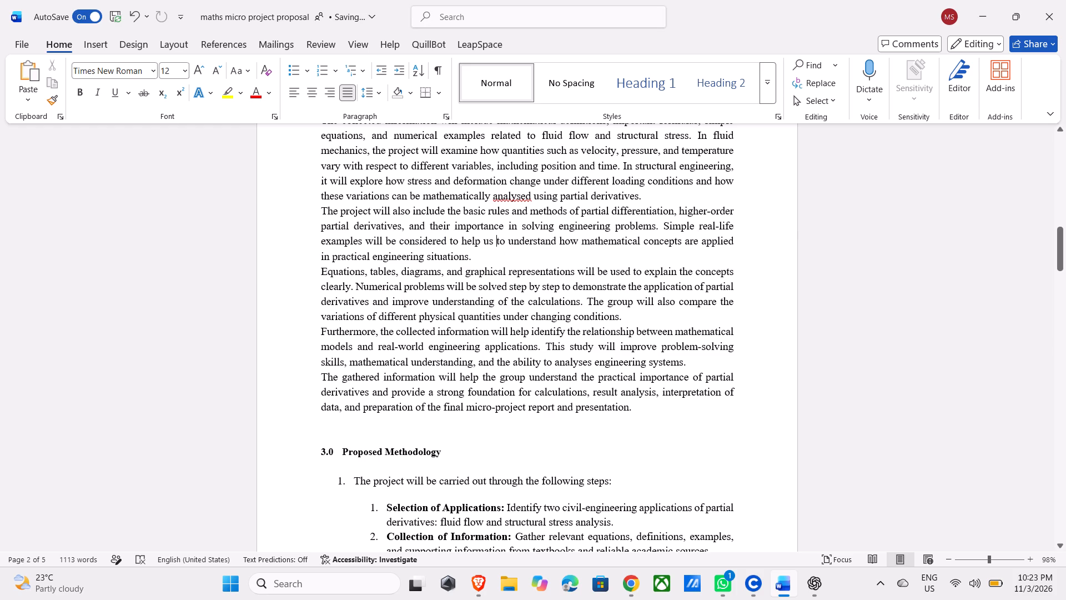
click(511, 199)
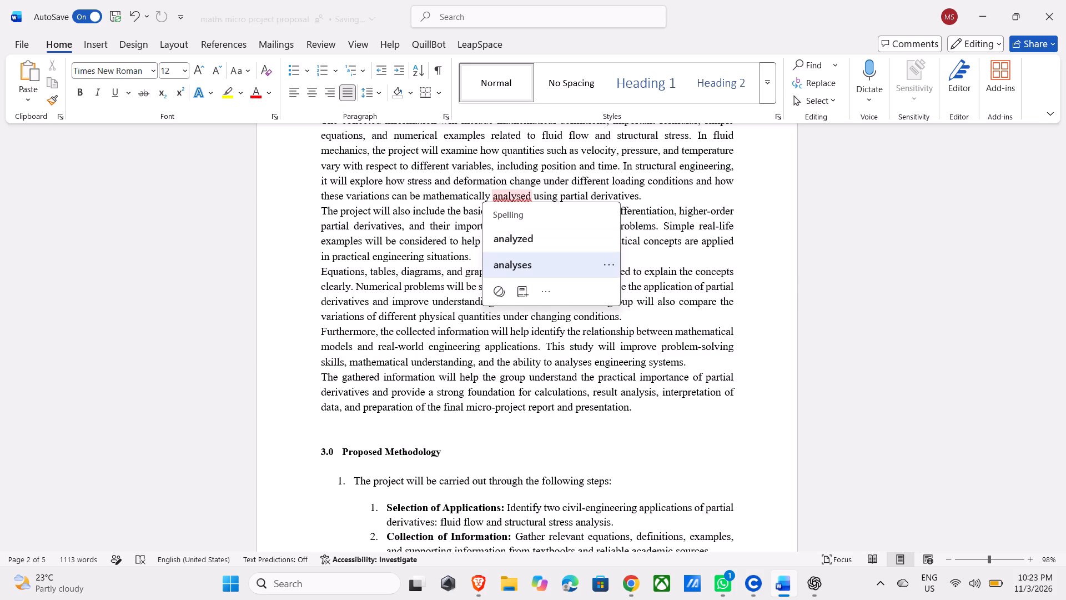
click(508, 262)
Set the "Report and Presentation" label in section 3.0 Proposed Methodology to font size 11.
scroll(508, 262, up, 16)
scroll(508, 262, down, 3)
scroll(508, 262, up, 4)
scroll(508, 262, down, 19)
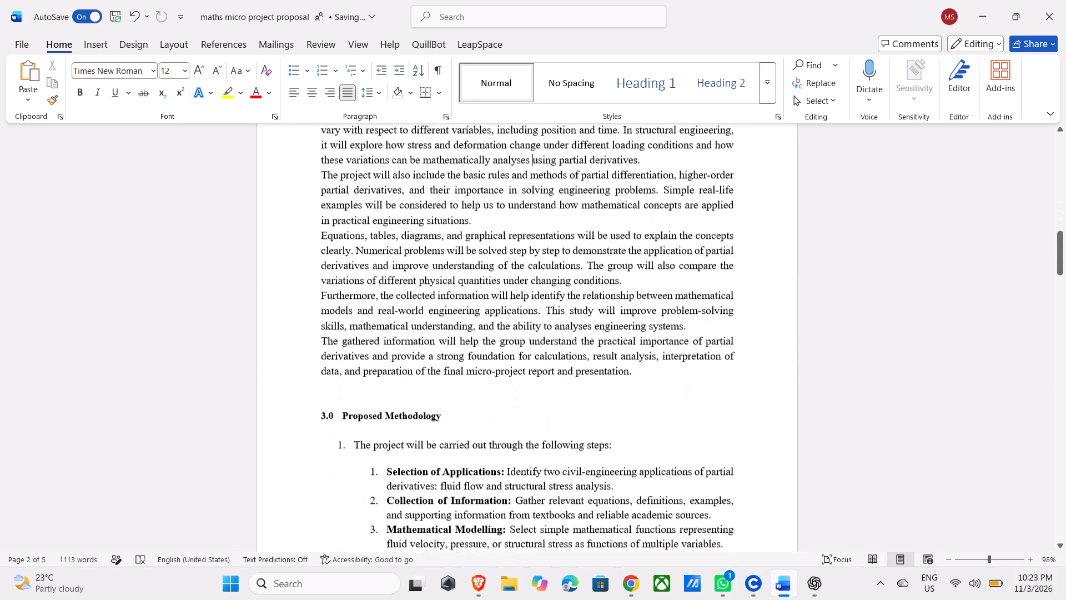
scroll(508, 262, down, 19)
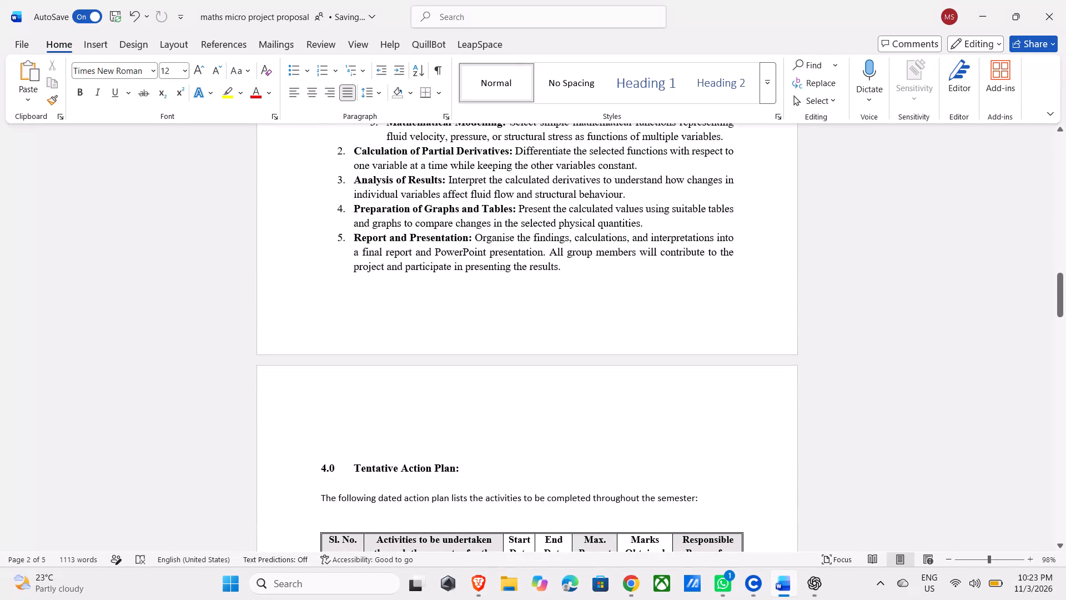
drag(468, 241, 357, 239)
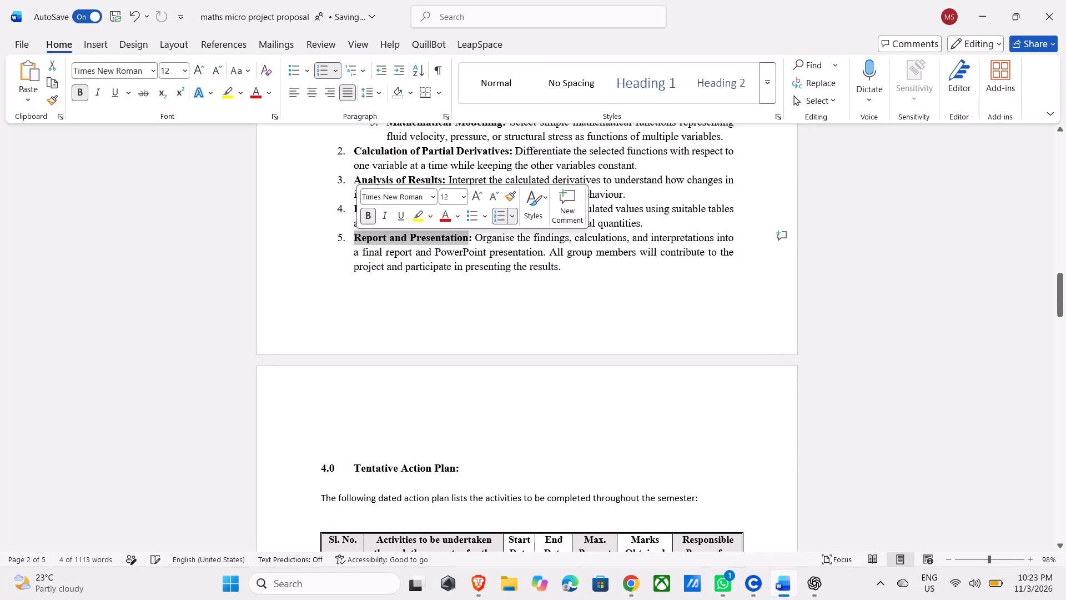
click(462, 196)
click(452, 266)
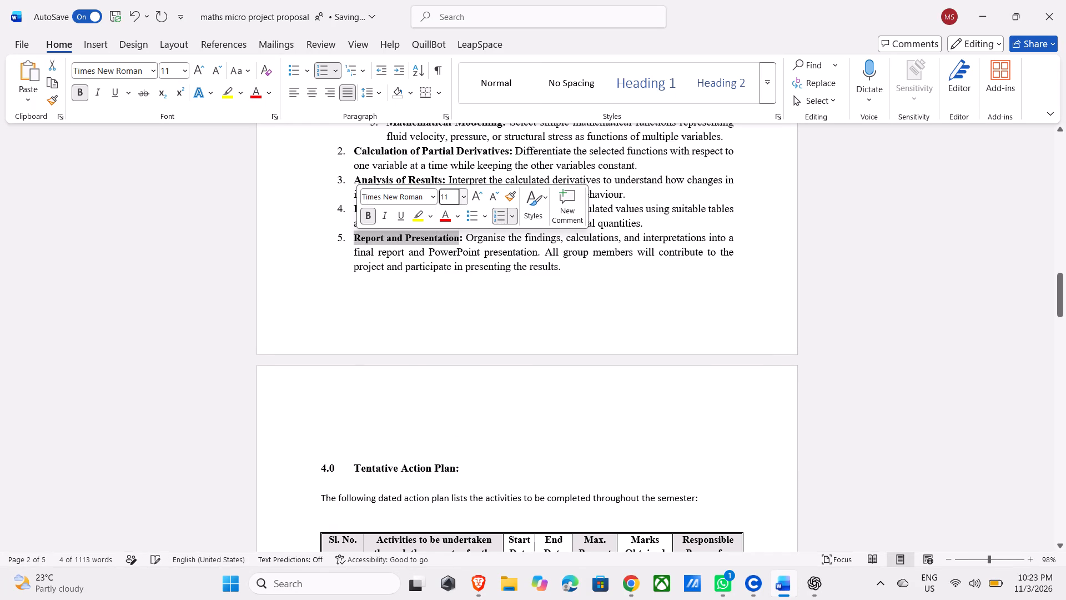
click(436, 293)
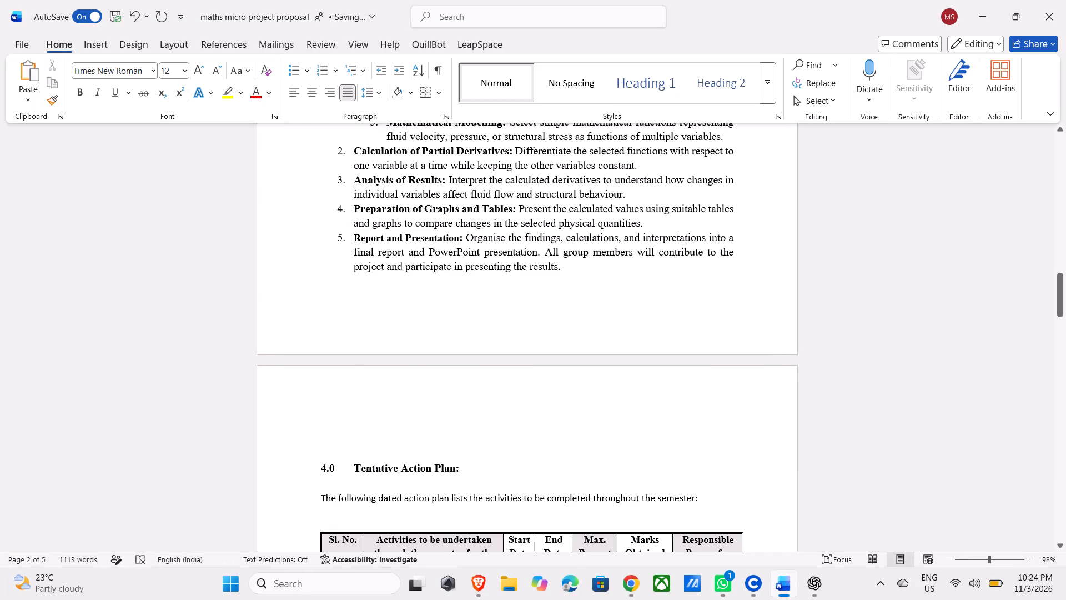
Set the "Preparation of Graphs and Tables" label in section 3.0 to font size 11.
drag(514, 211, 473, 204)
drag(473, 204, 376, 211)
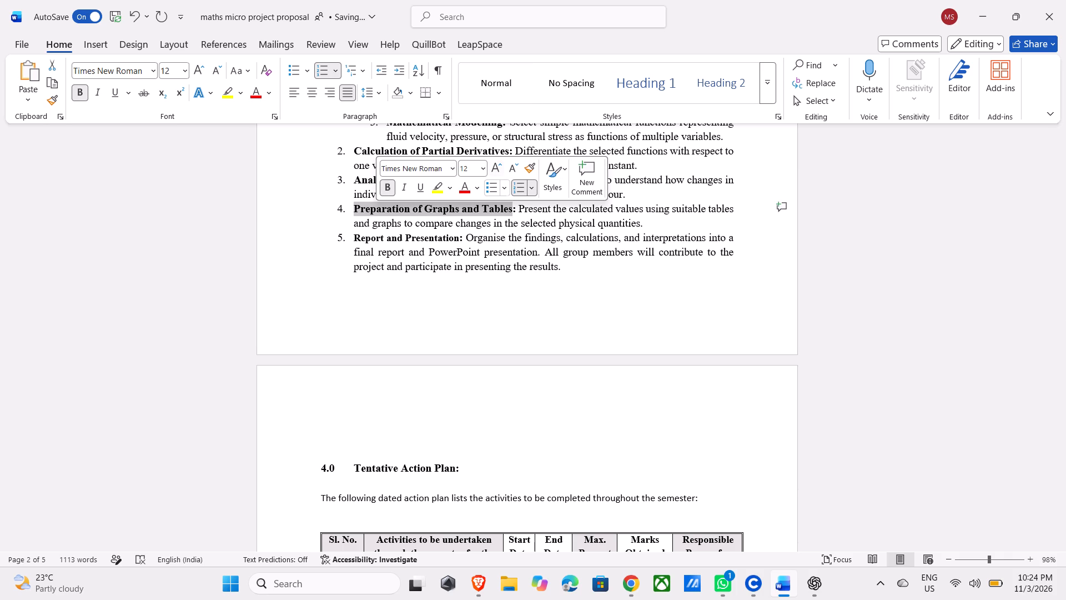
click(485, 171)
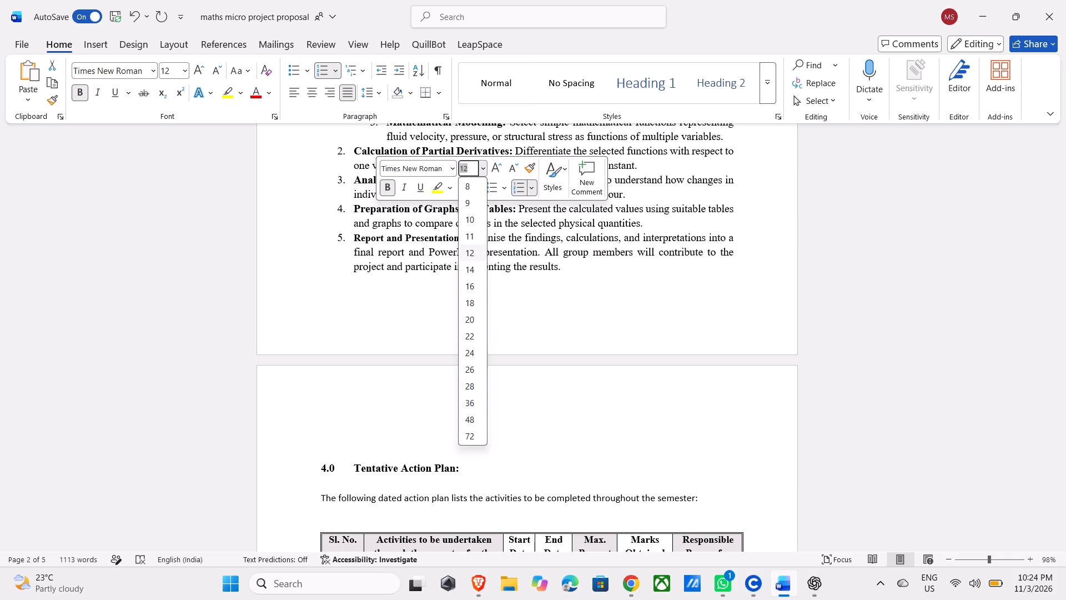
click(474, 232)
scroll(474, 232, up, 3)
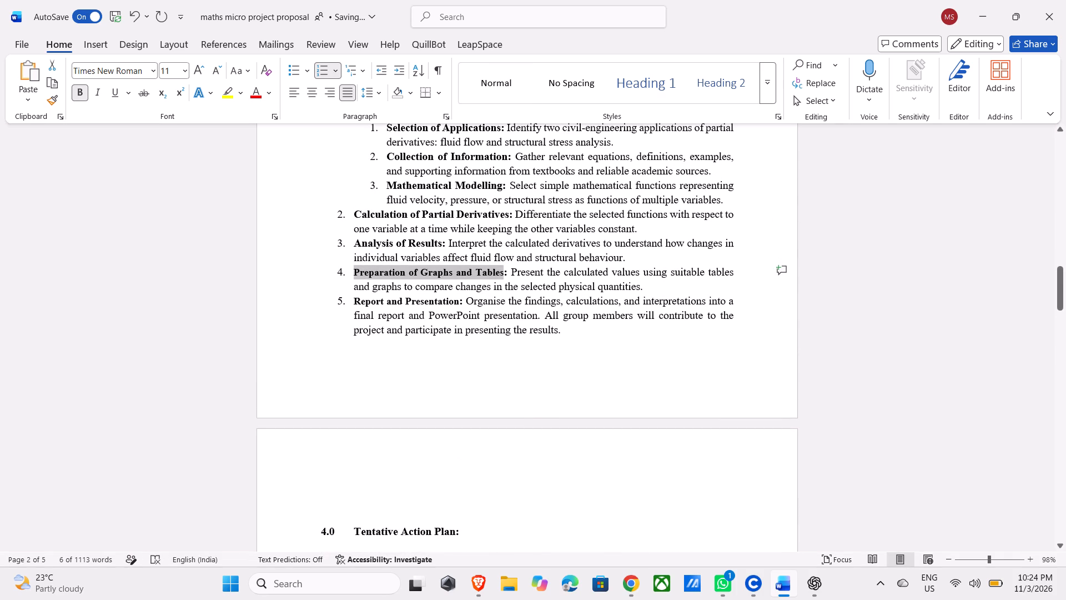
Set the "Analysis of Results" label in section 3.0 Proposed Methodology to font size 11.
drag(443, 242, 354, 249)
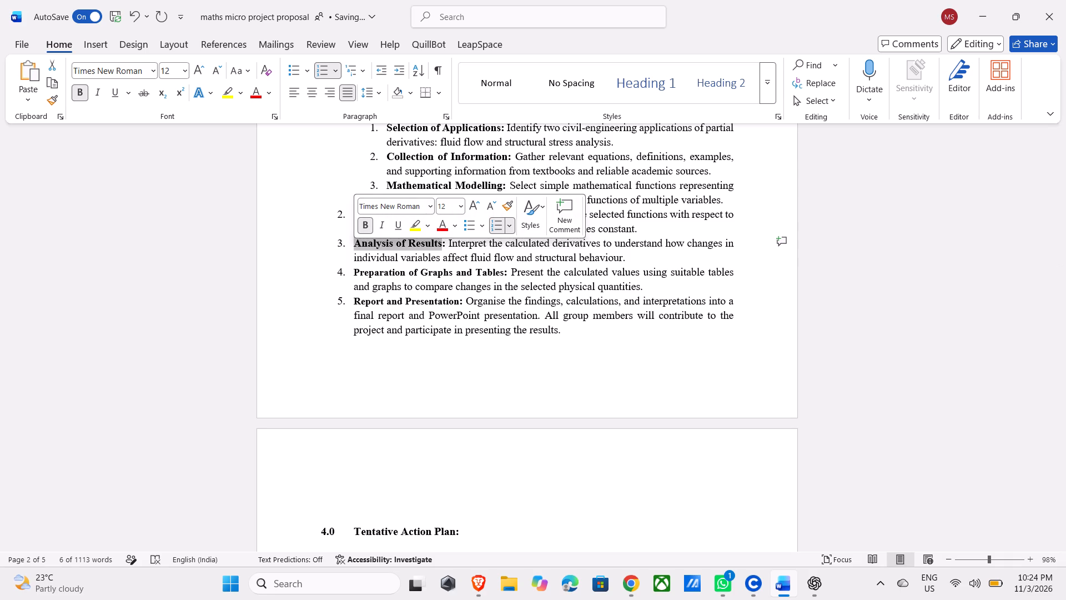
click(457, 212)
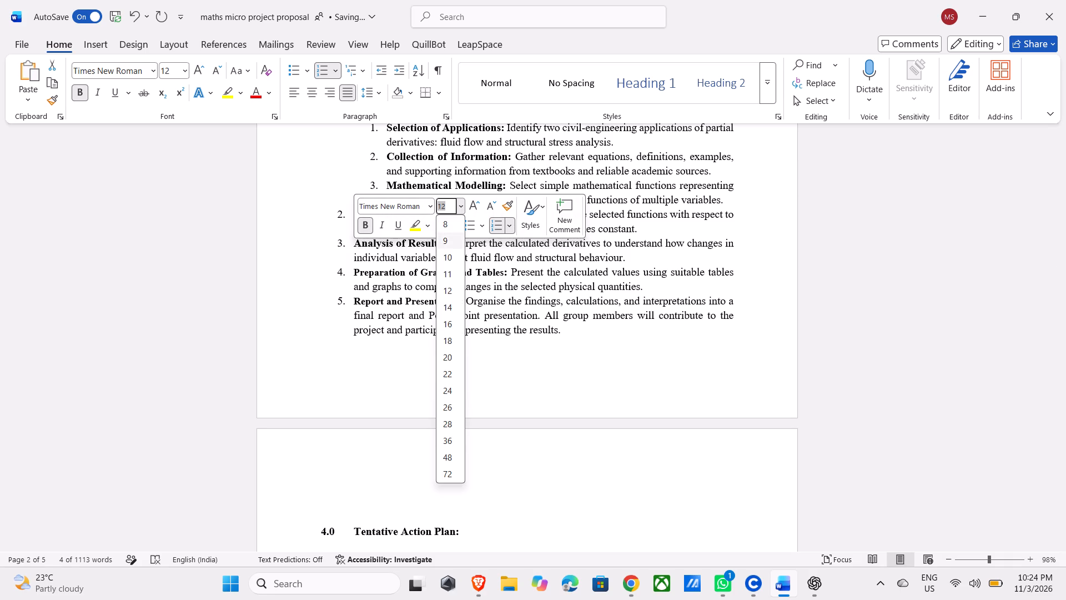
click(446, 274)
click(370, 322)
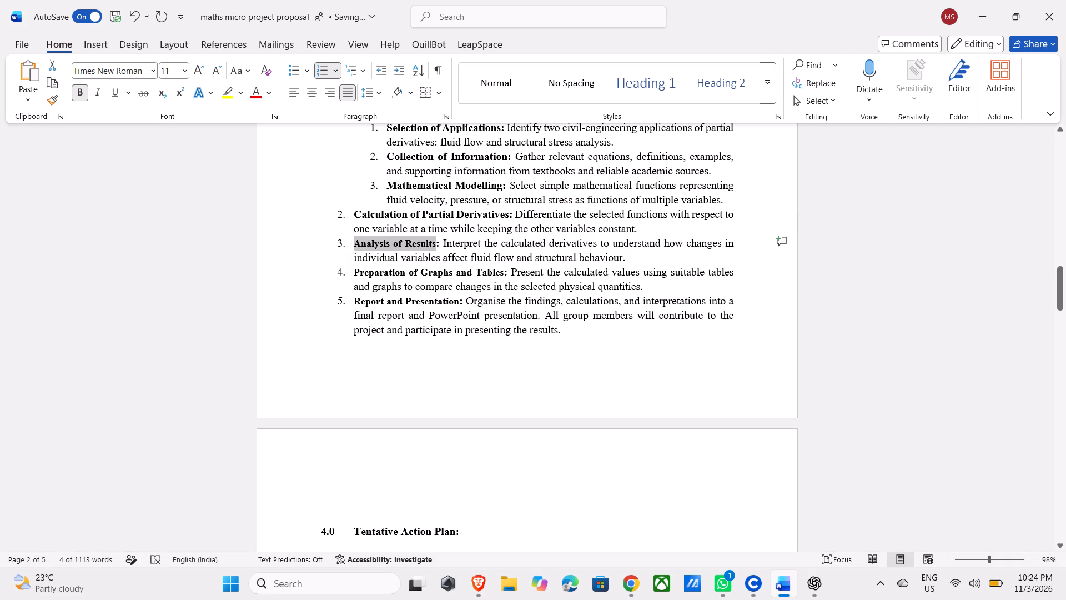
Set the entire section 3.0 Proposed Methodology list, from its introductory line through "Report and Presentation", to font size 11.
drag(513, 215, 385, 222)
click(322, 211)
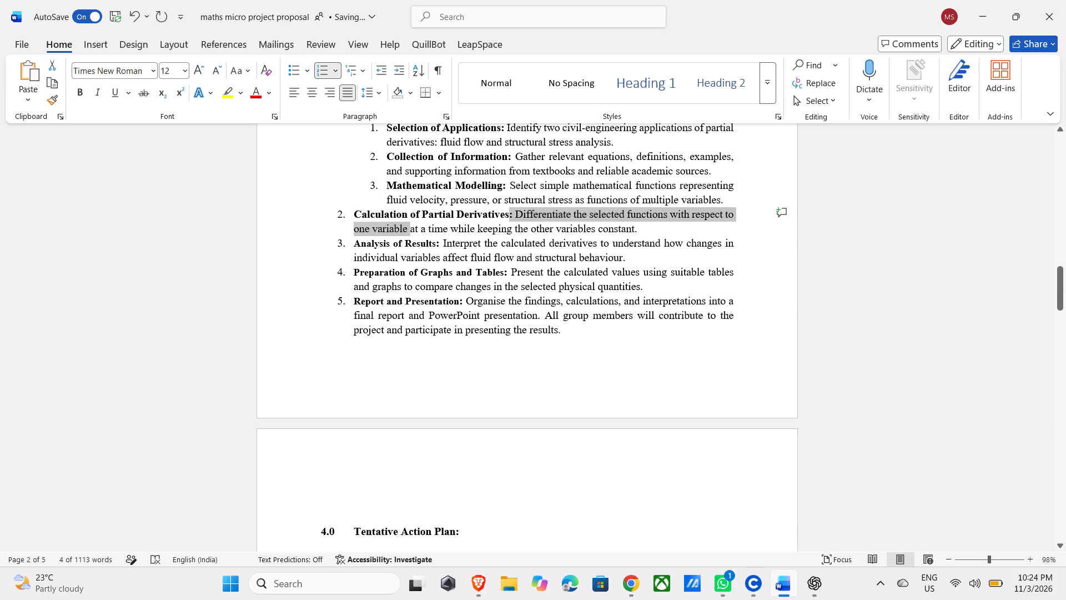
scroll(336, 194, up, 4)
drag(354, 183, 441, 234)
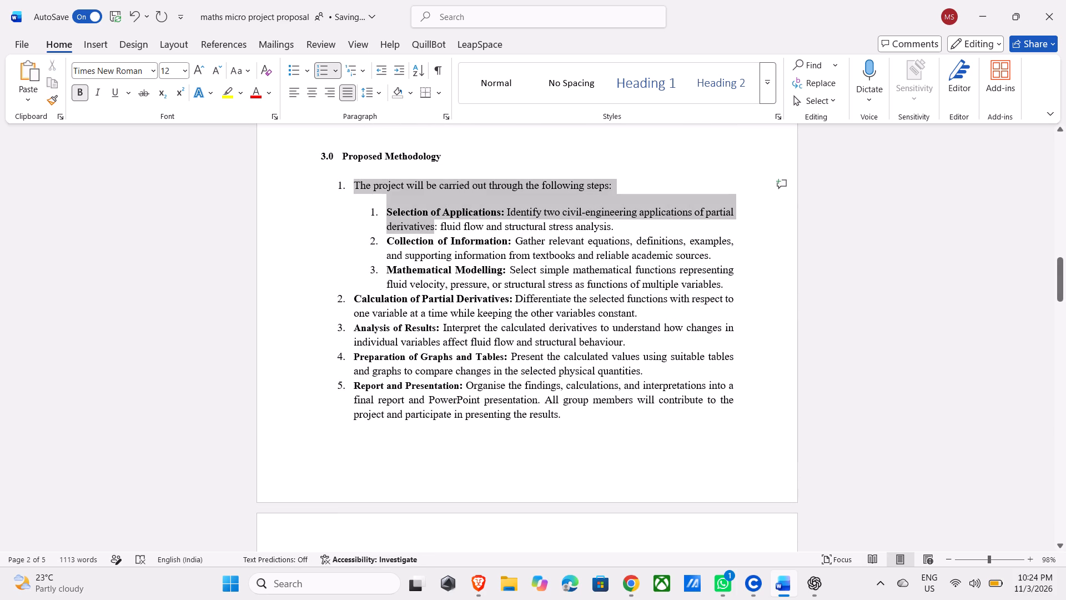
drag(441, 234, 584, 422)
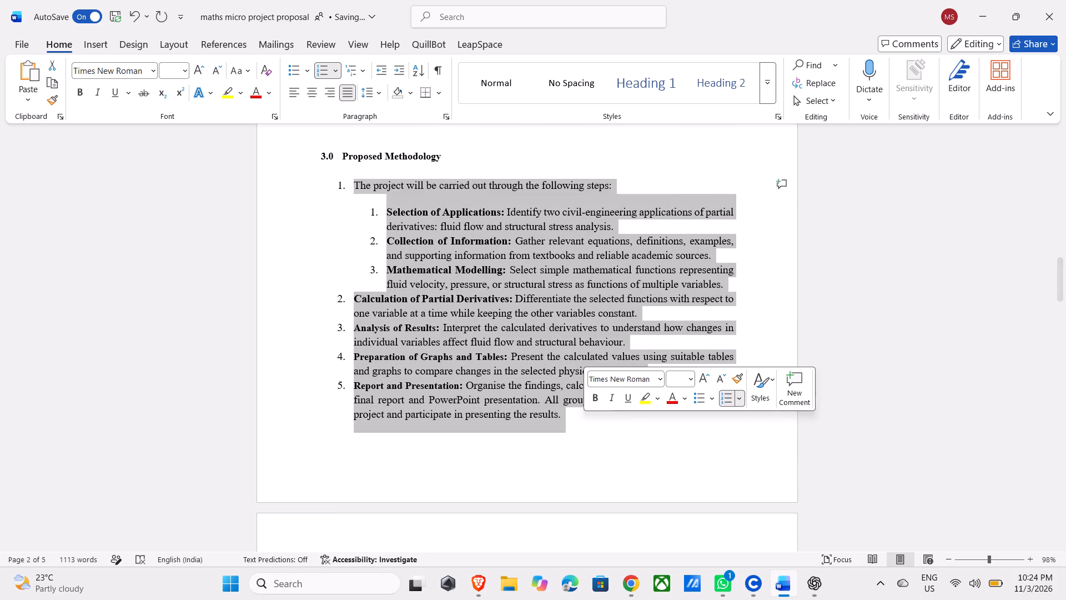
click(688, 379)
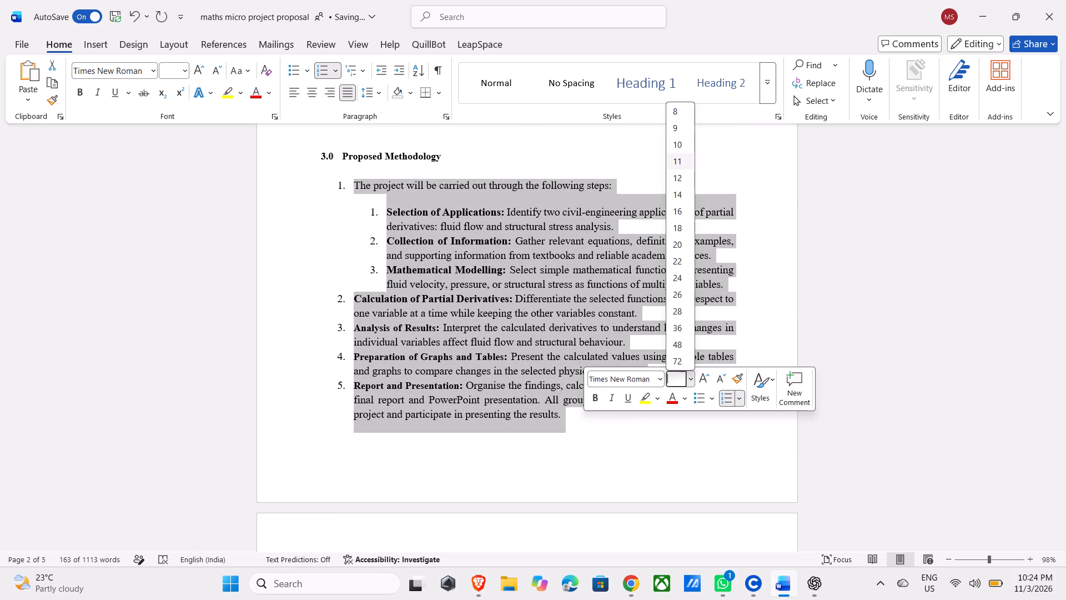
click(676, 164)
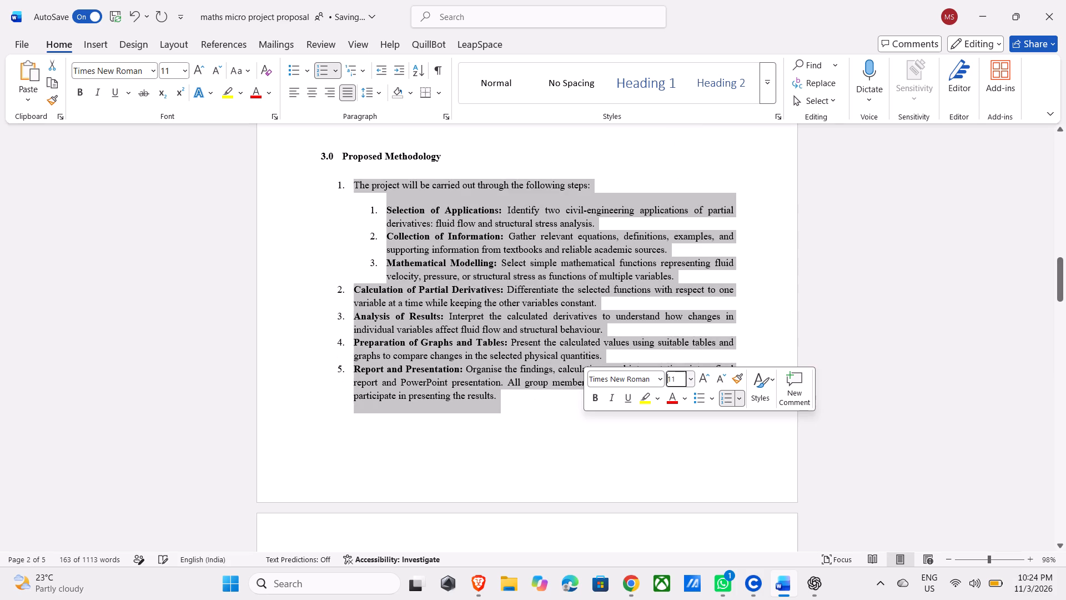
click(350, 312)
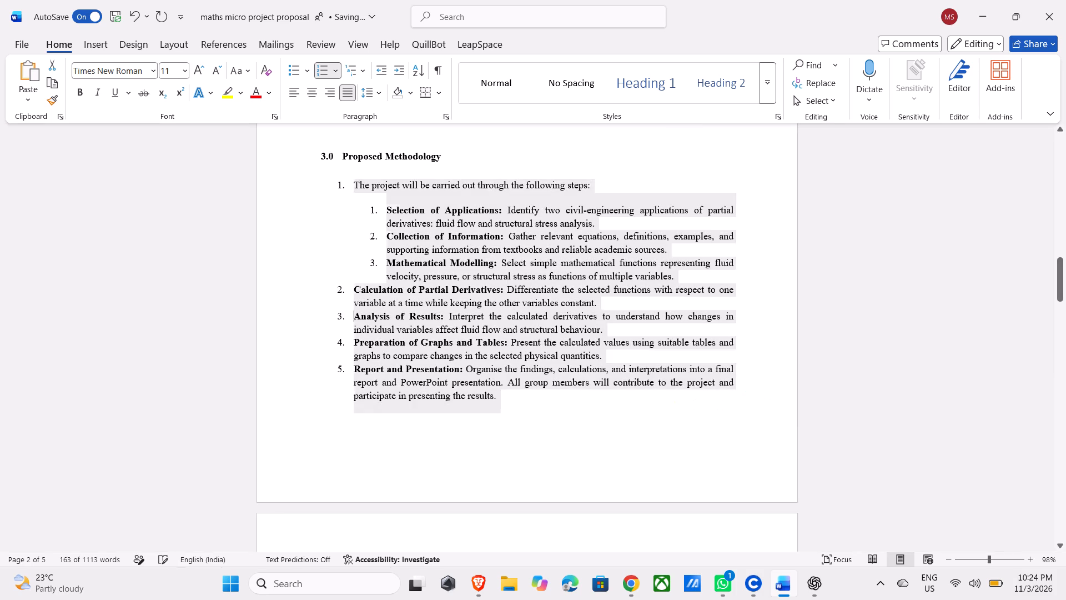
Check the formatting of the section 3.0 list and compare it with the Information Gathering text above.
drag(385, 236, 471, 232)
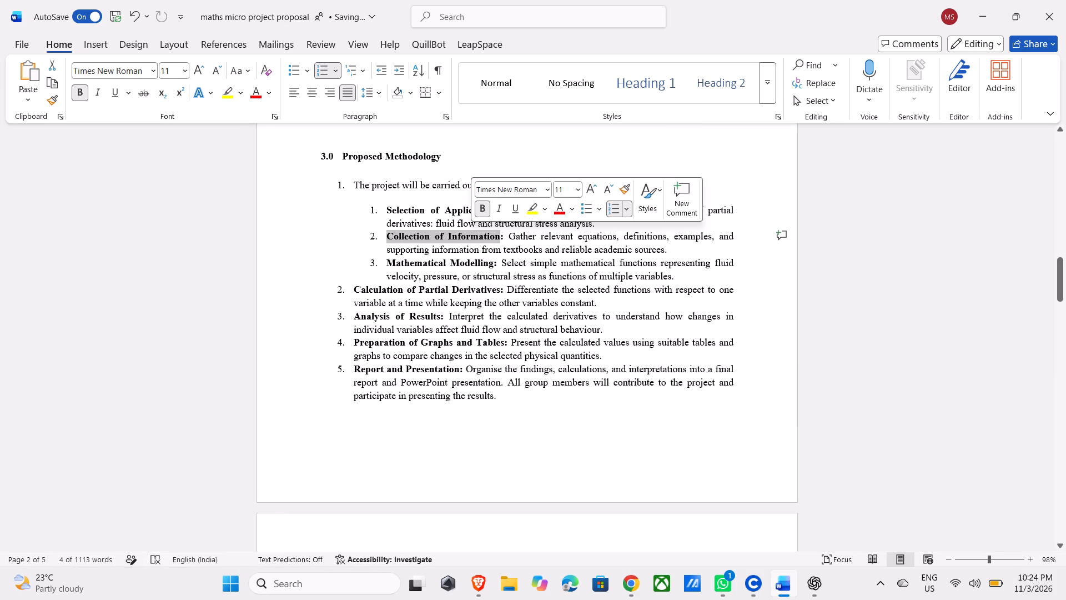
click(351, 261)
scroll(355, 259, up, 3)
scroll(355, 261, down, 8)
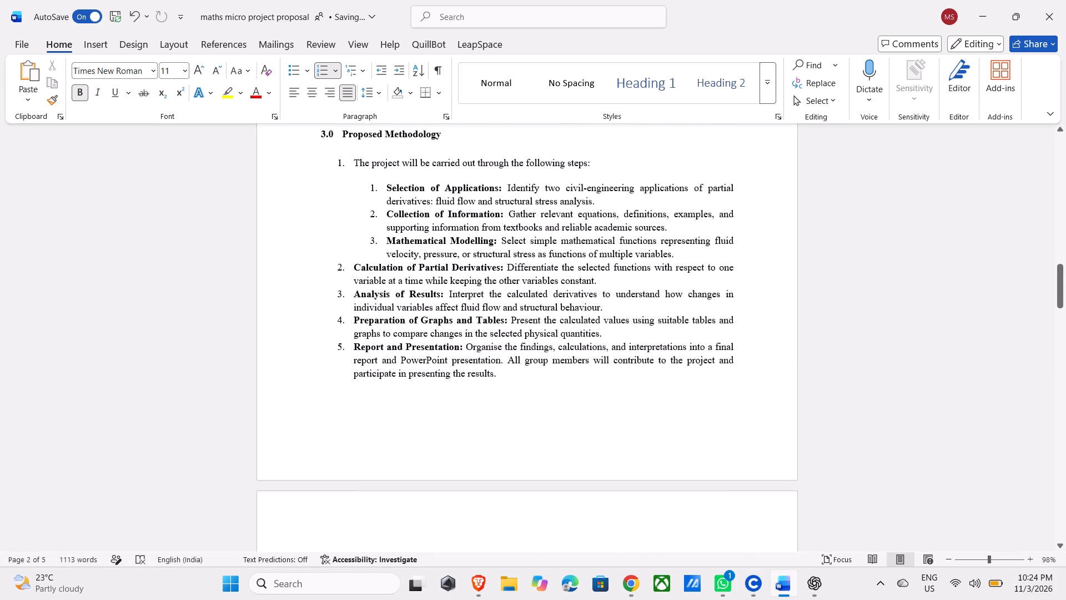
scroll(355, 261, down, 3)
scroll(355, 261, up, 18)
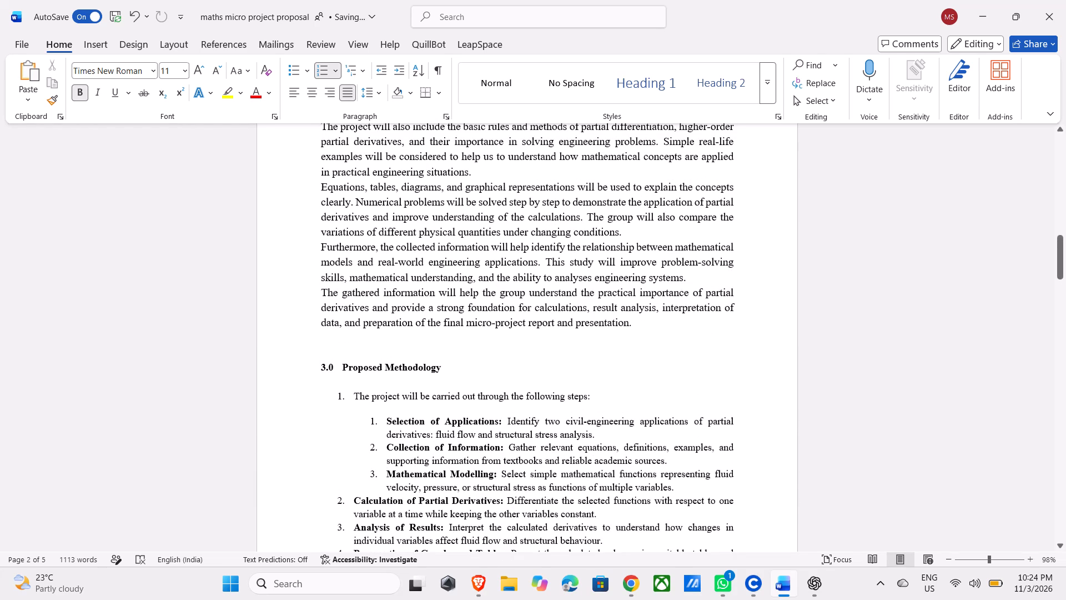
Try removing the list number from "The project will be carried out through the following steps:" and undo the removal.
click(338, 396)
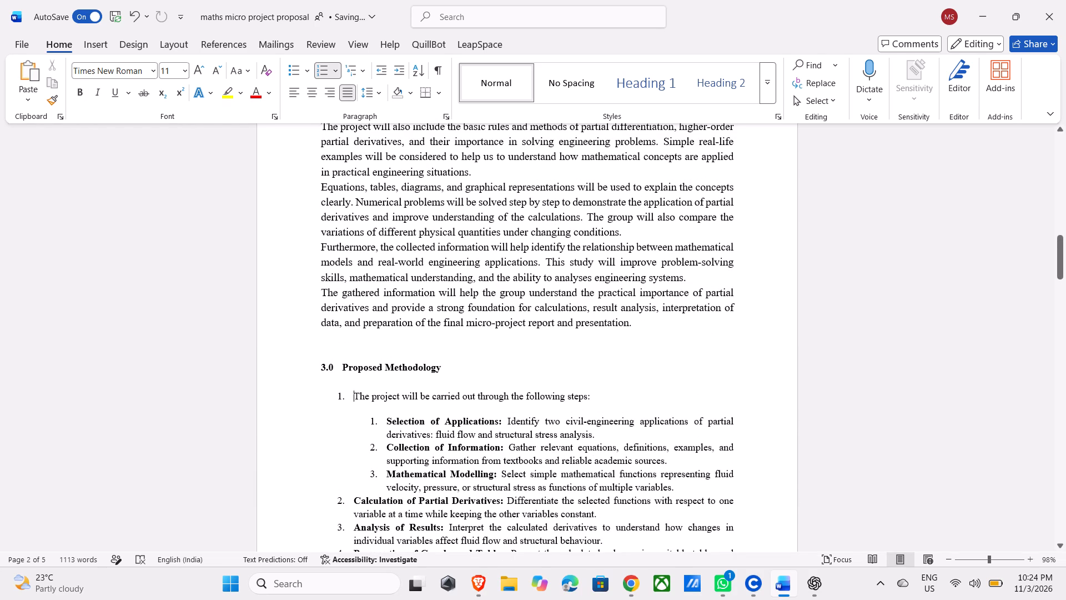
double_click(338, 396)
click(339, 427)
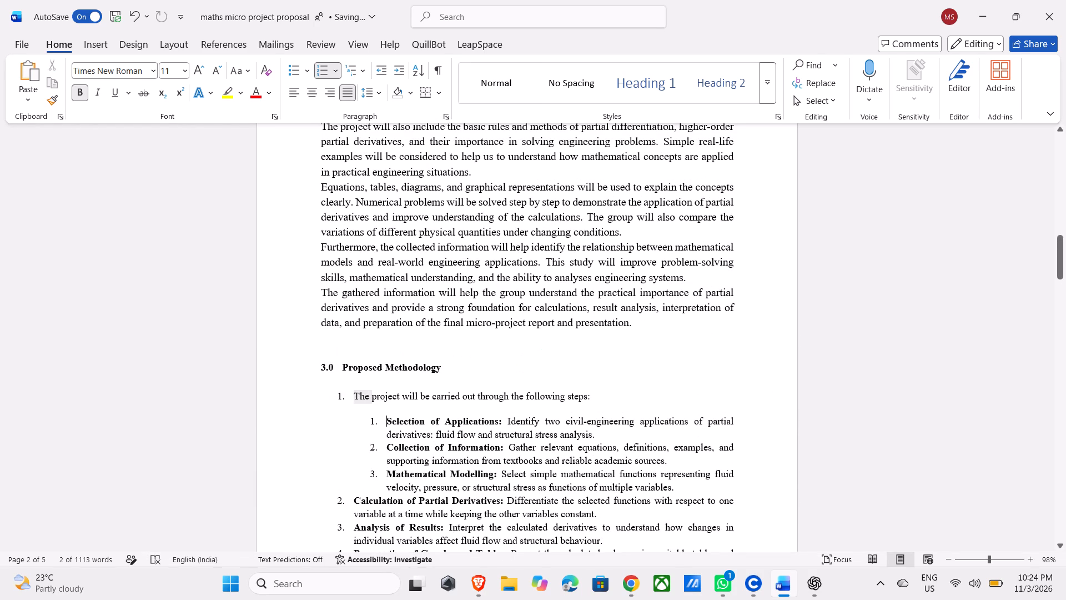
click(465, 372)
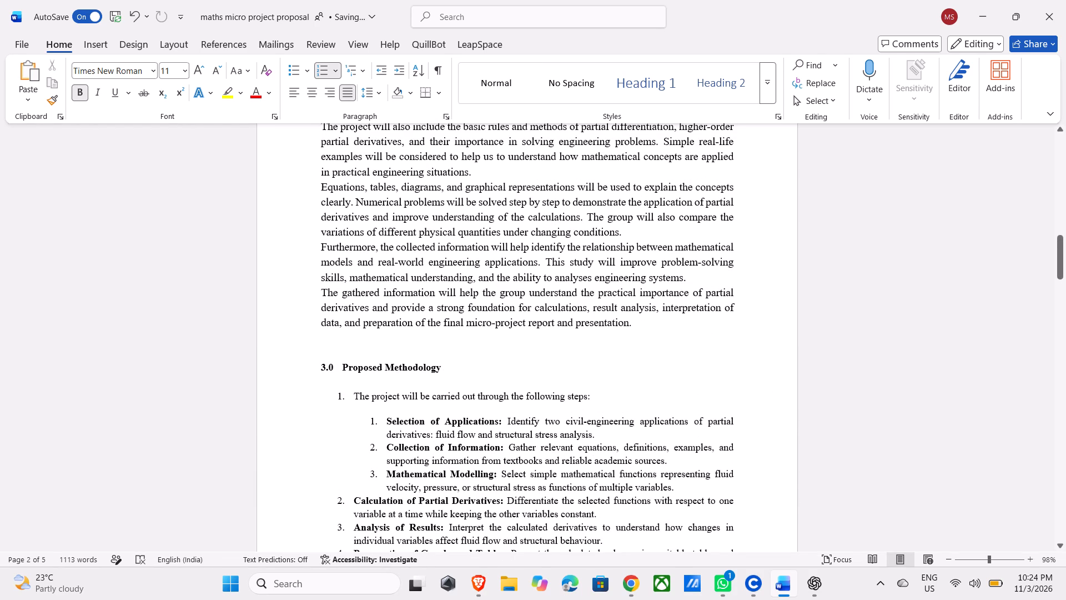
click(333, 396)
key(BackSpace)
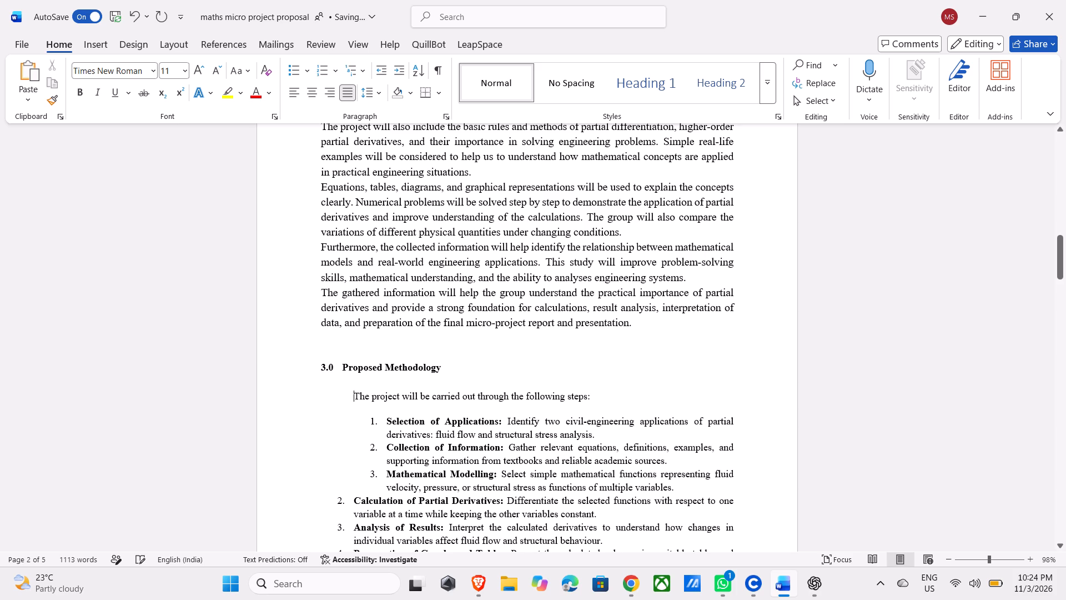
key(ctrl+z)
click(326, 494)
Close the gap between the 4.0 Tentative Action Plan heading and its introductory sentence, leaving one size-11 blank line before the table.
scroll(350, 459, down, 14)
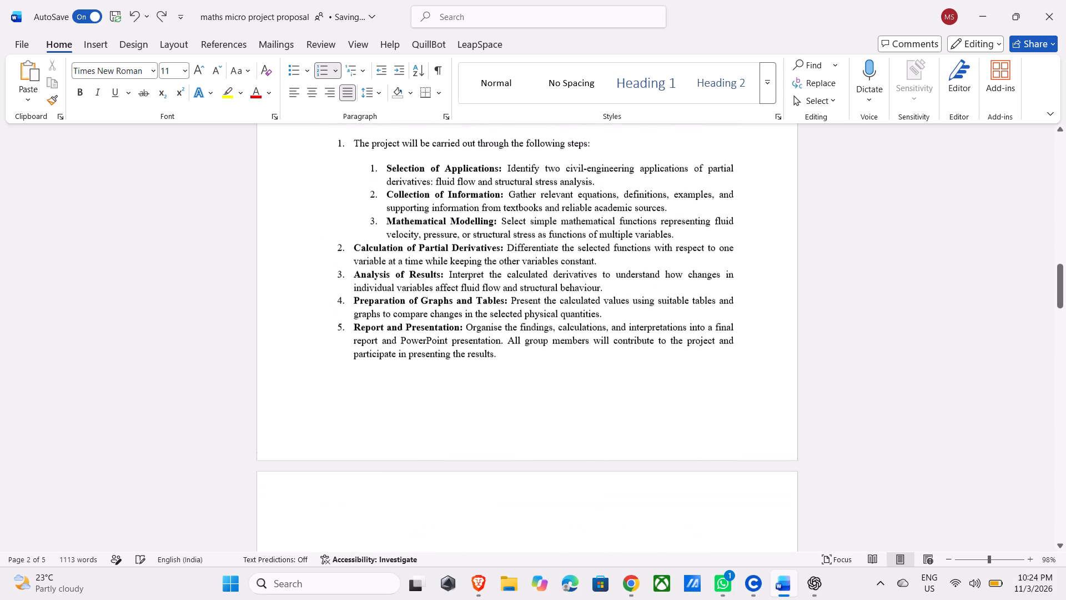
scroll(350, 454, down, 13)
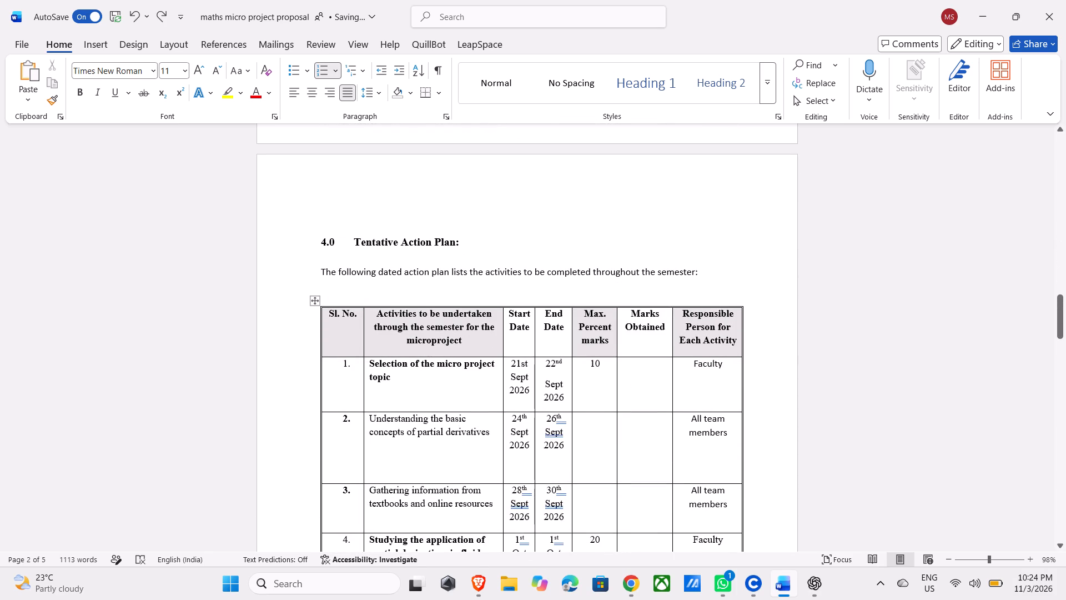
click(313, 272)
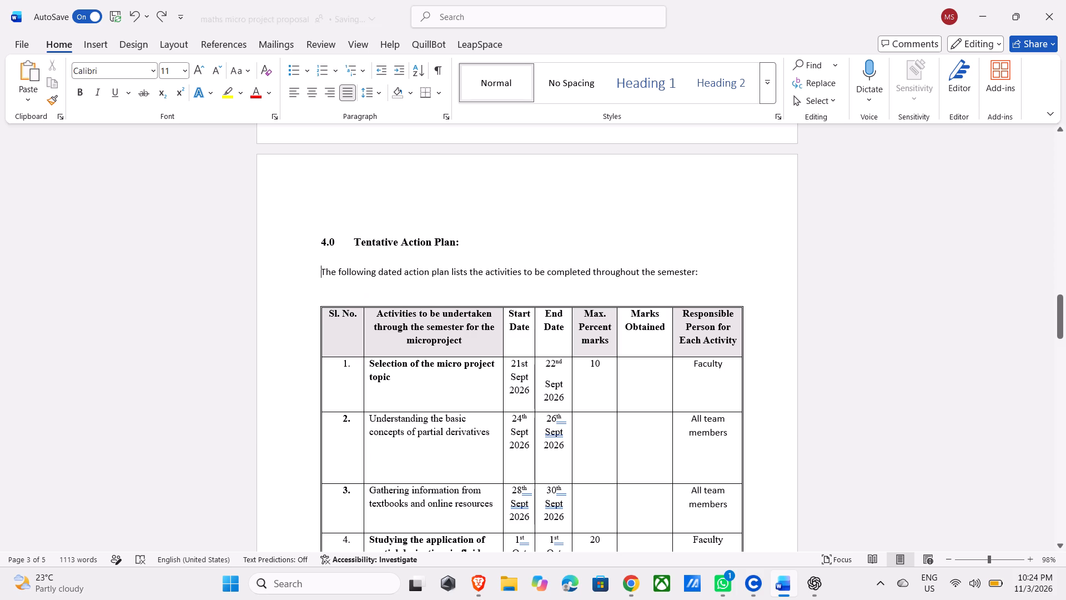
key(BackSpace)
click(315, 289)
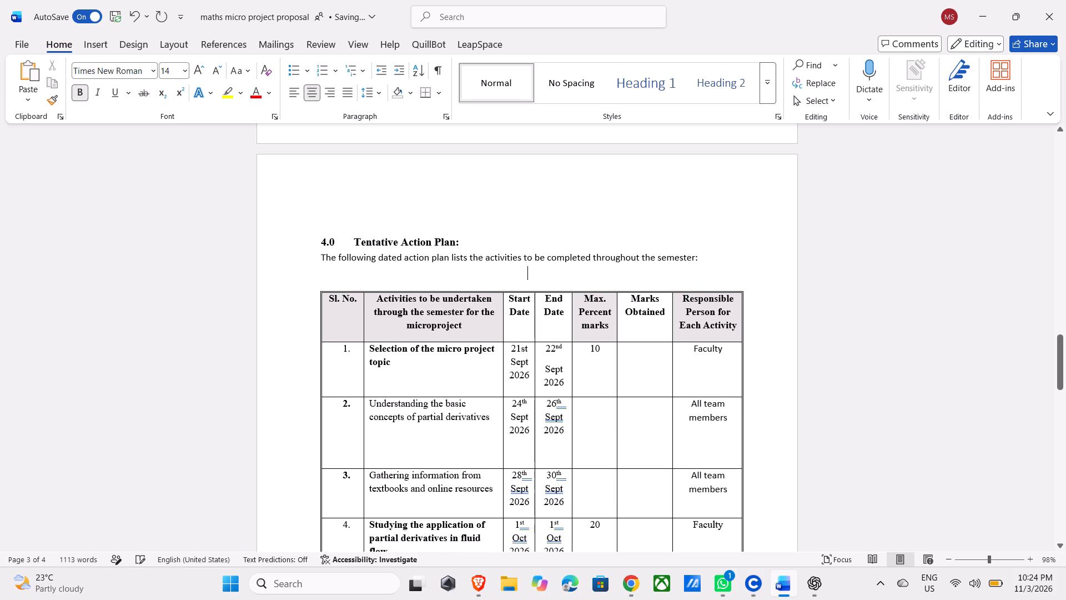
key(BackSpace)
key(BackSpace)
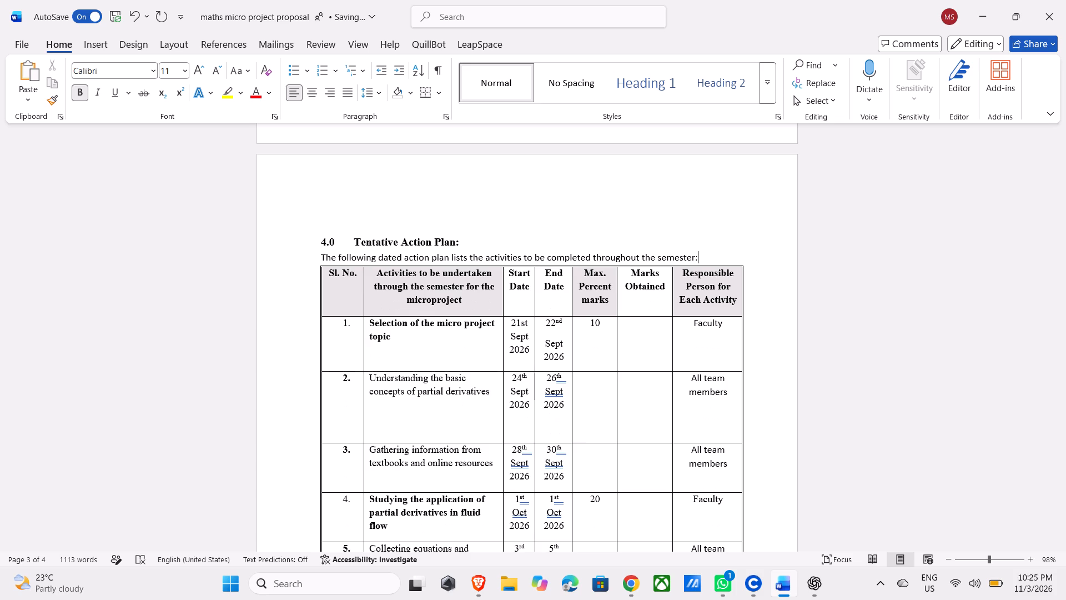
key(Return)
Review the rest of the proposal, including the action plan and resources tables, and return to the first page.
scroll(315, 289, down, 19)
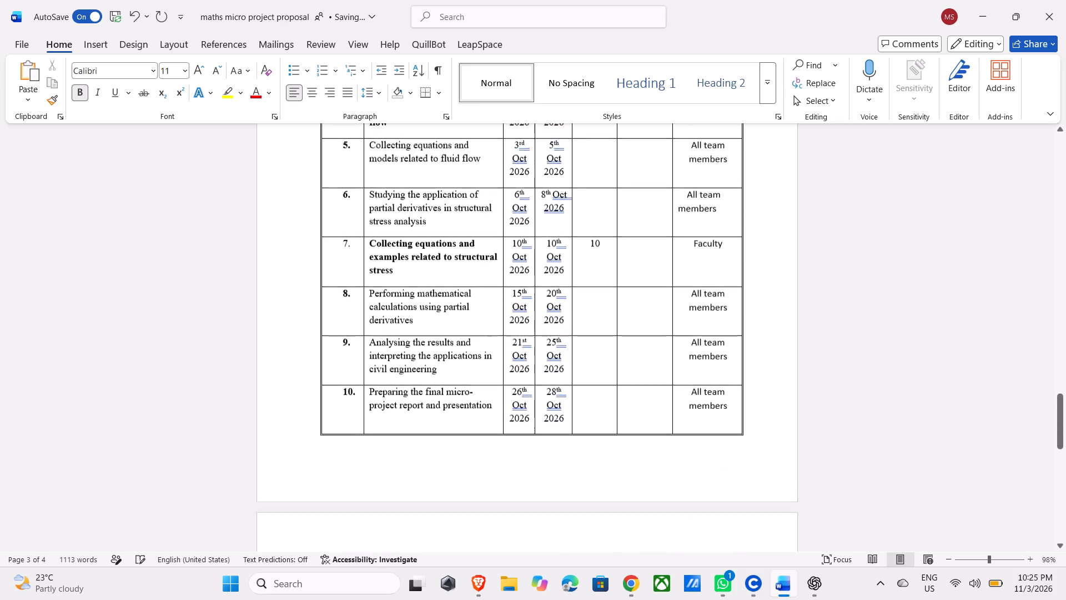
scroll(315, 291, down, 15)
scroll(315, 291, down, 16)
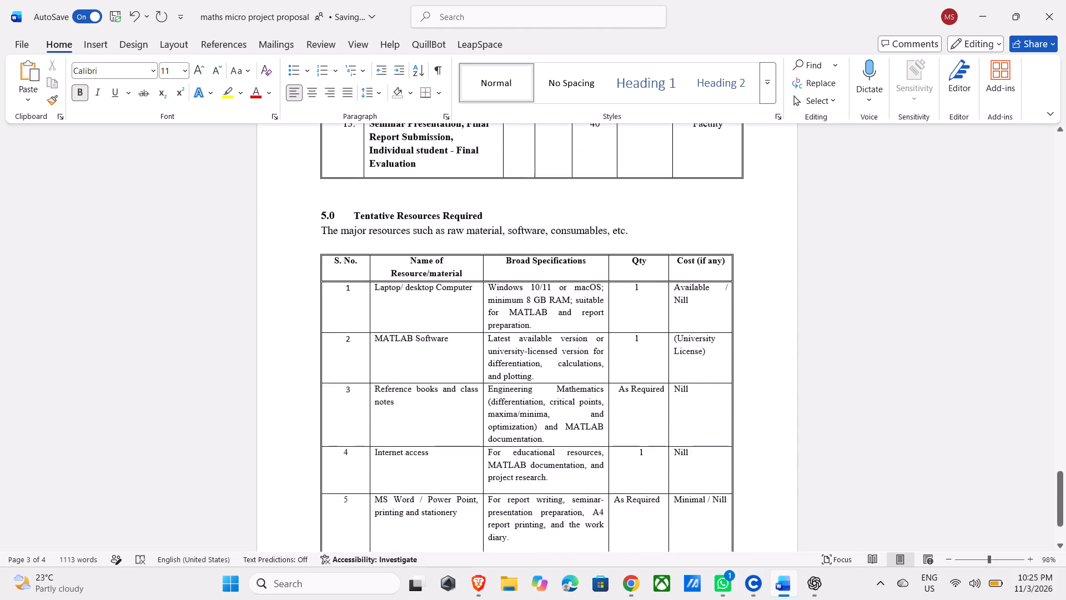
scroll(315, 300, down, 20)
scroll(315, 300, up, 15)
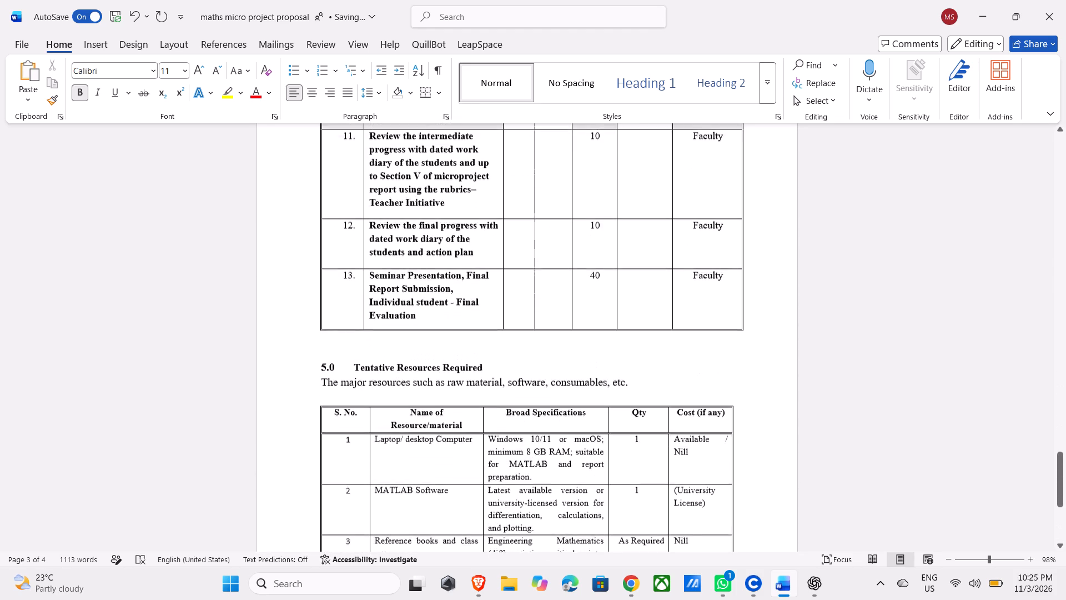
scroll(315, 300, up, 12)
scroll(315, 300, down, 7)
scroll(315, 300, down, 15)
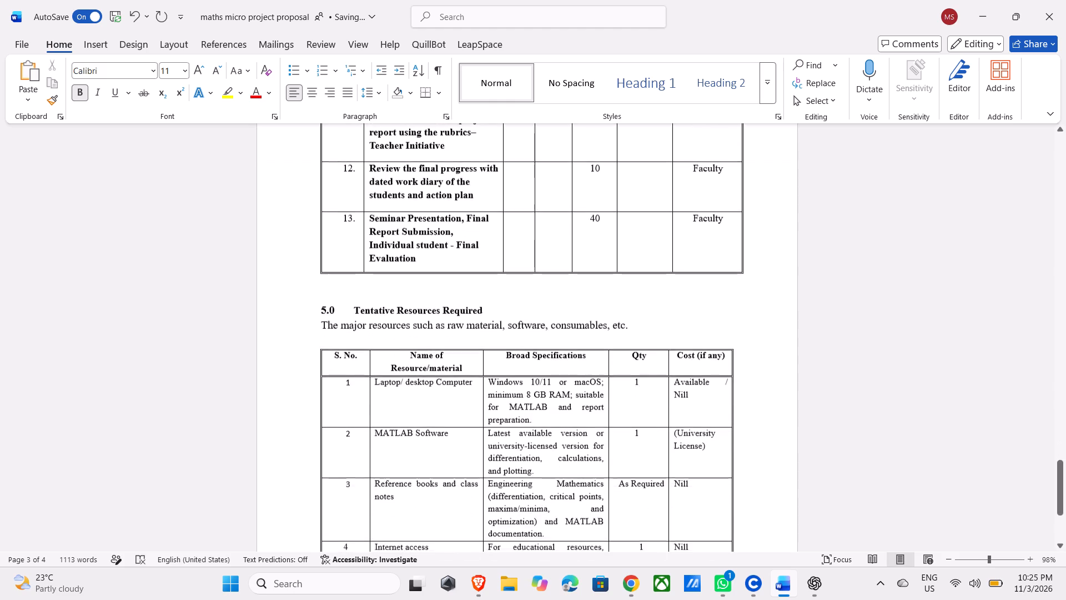
scroll(315, 300, down, 11)
scroll(315, 300, up, 20)
scroll(315, 300, up, 14)
scroll(315, 300, up, 19)
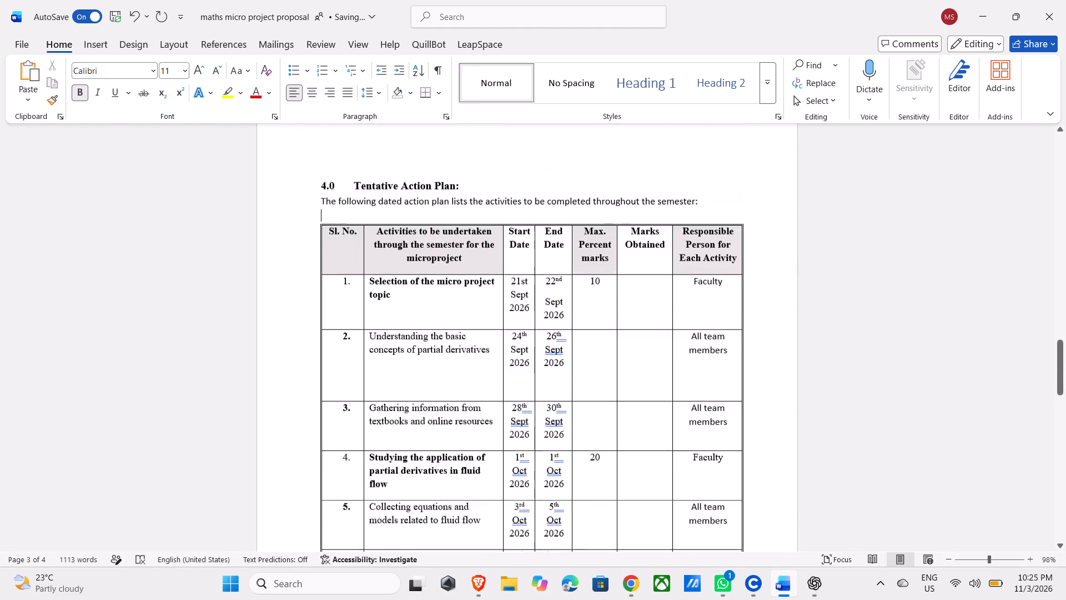
scroll(315, 300, up, 20)
scroll(315, 300, up, 12)
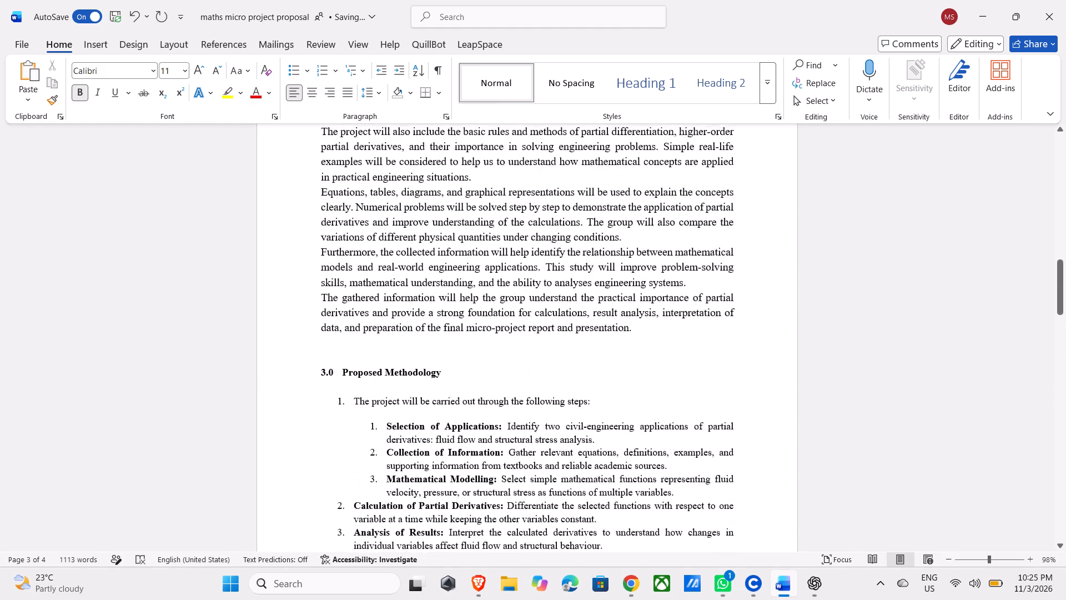
scroll(315, 300, up, 20)
scroll(315, 300, up, 16)
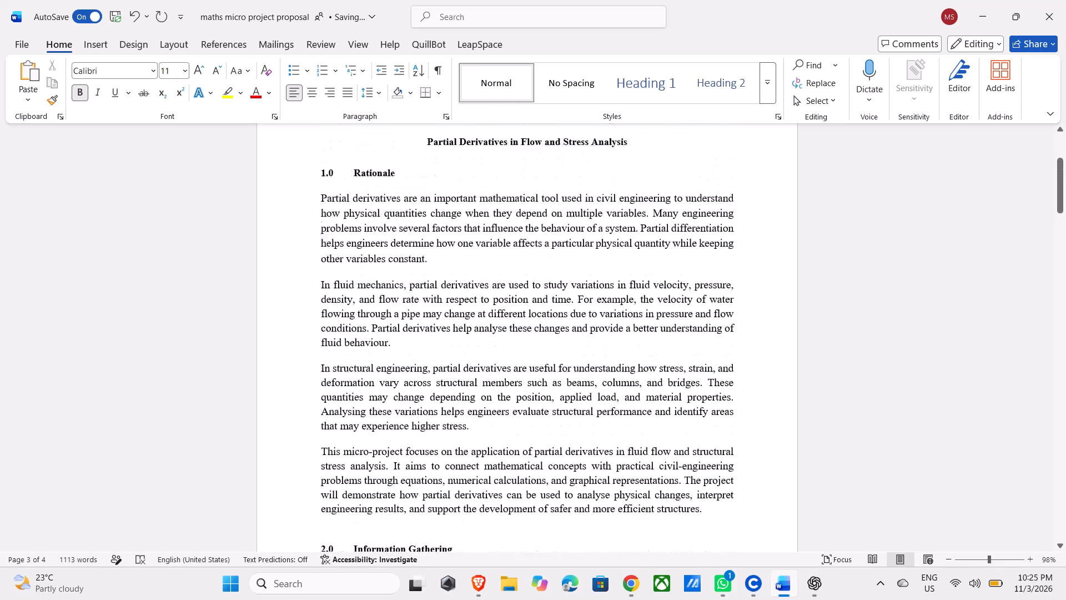
scroll(315, 300, up, 10)
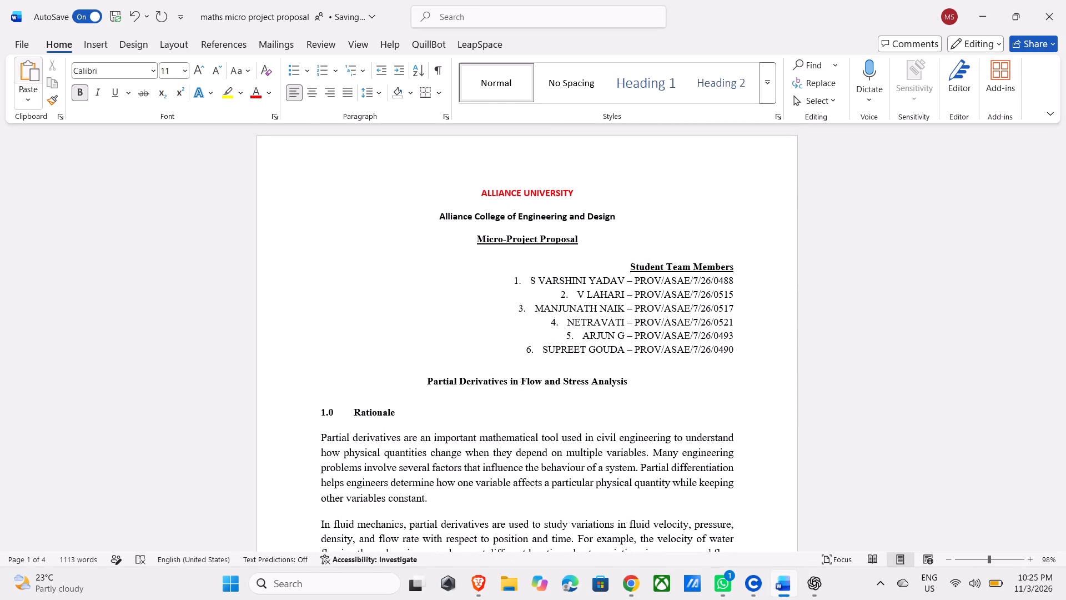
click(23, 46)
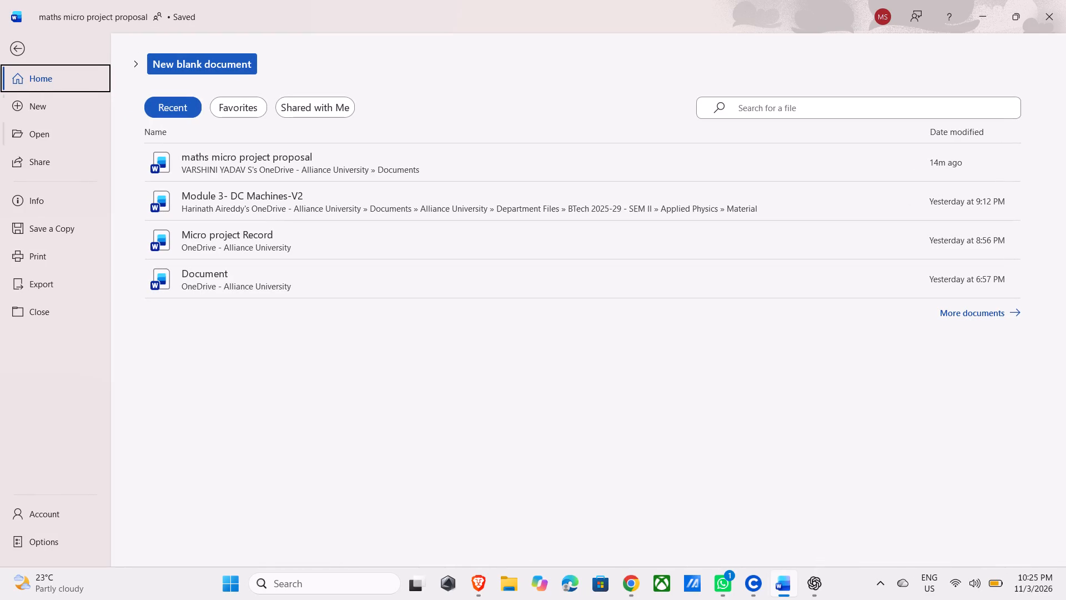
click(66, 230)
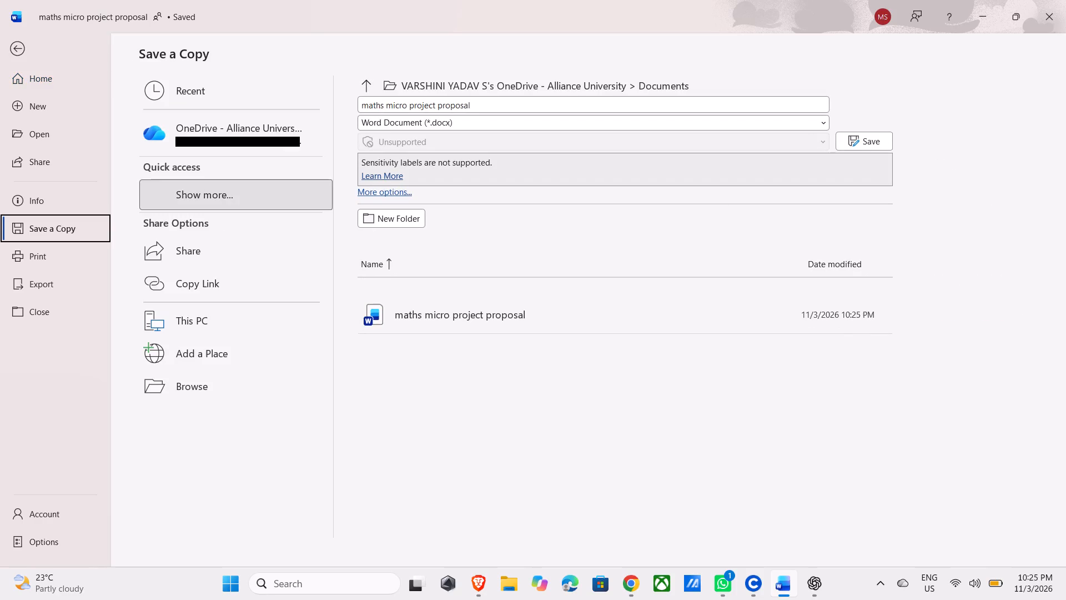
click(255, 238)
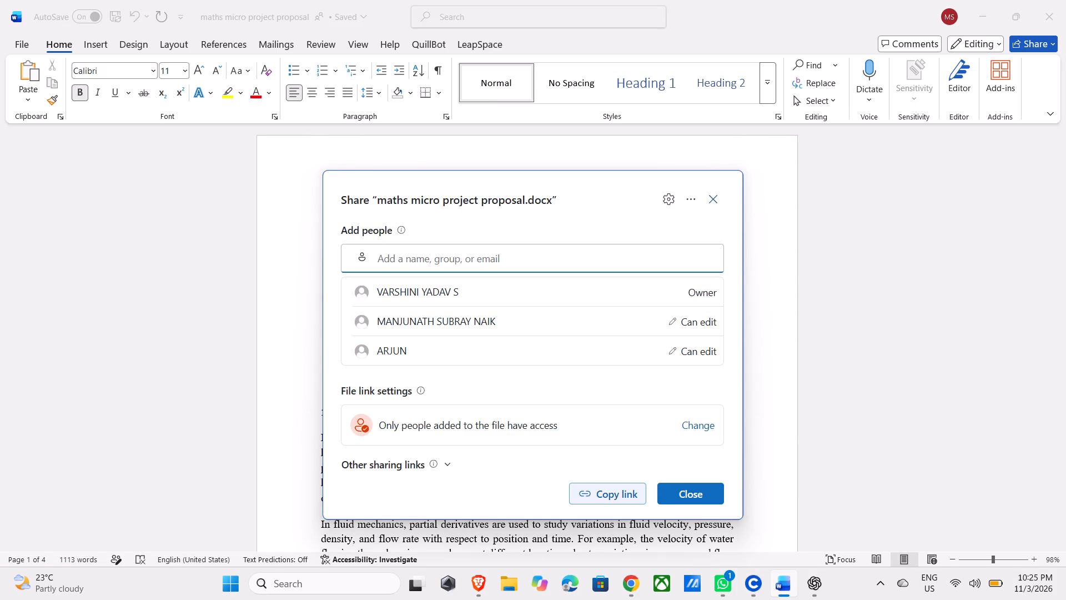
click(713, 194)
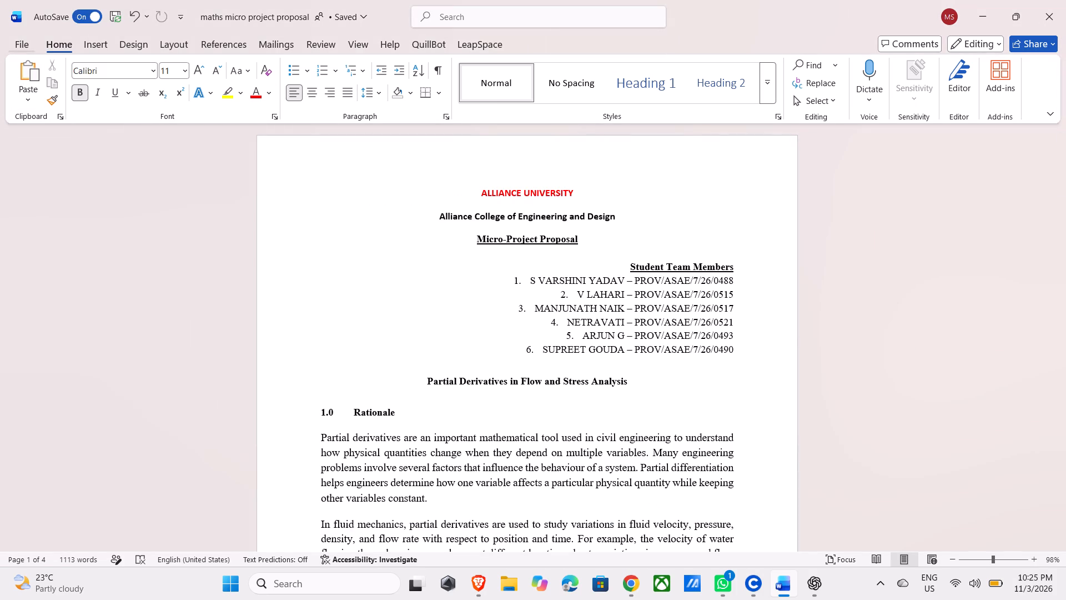
Check the printer, page range and pages-per-sheet print settings, and send the whole proposal to Microsoft Print to PDF.
click(13, 42)
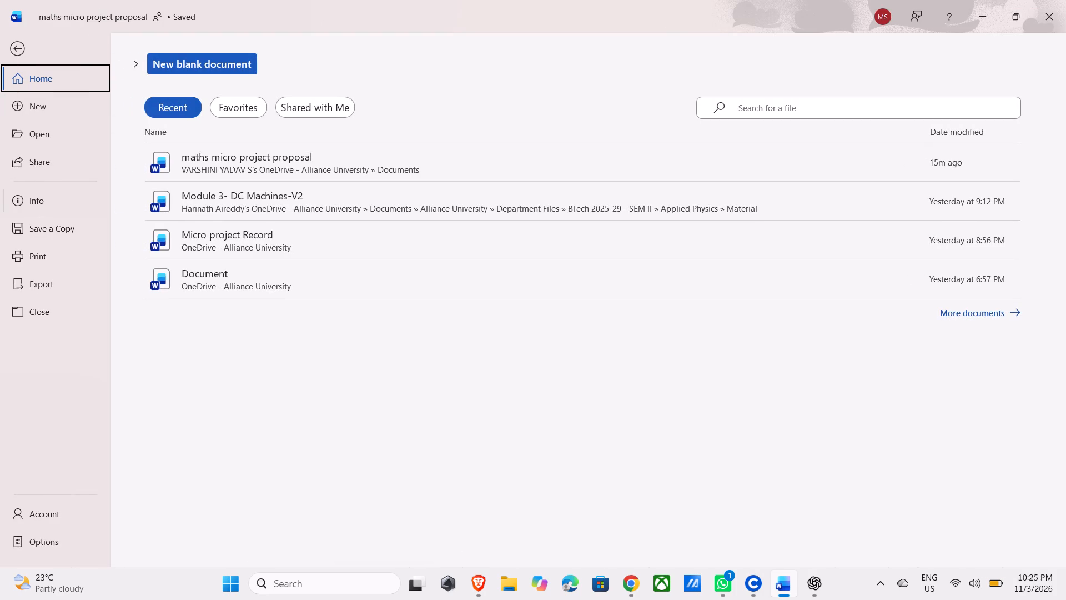
click(42, 262)
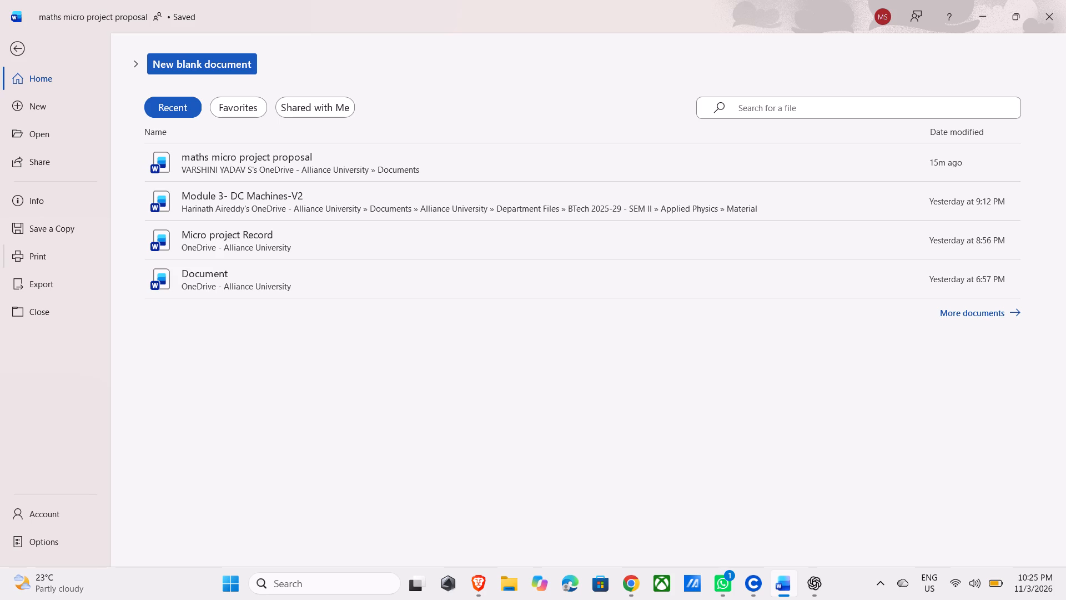
click(73, 252)
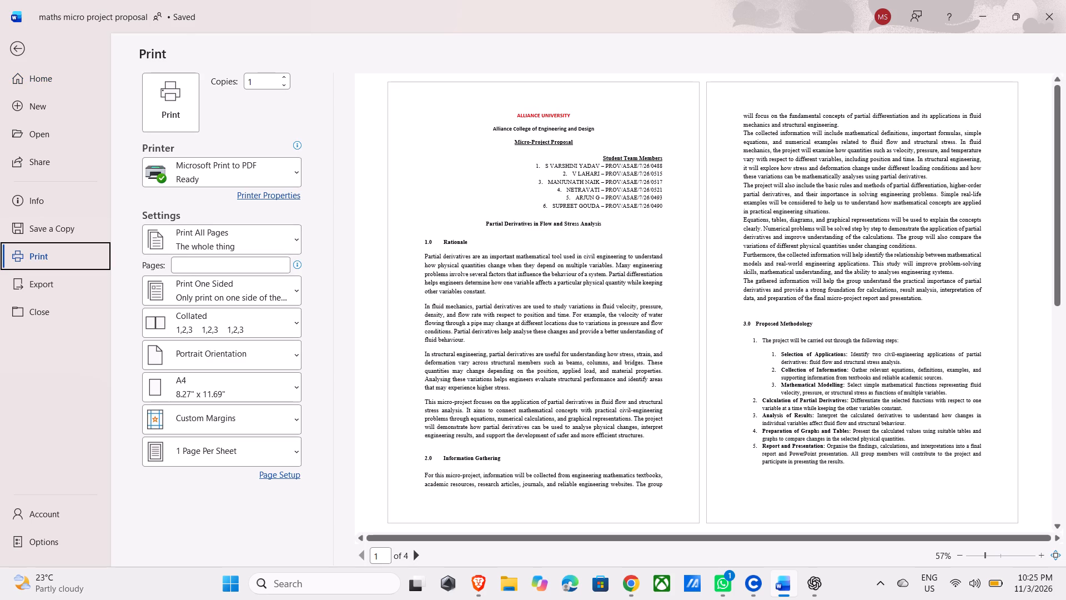
click(292, 246)
click(292, 246)
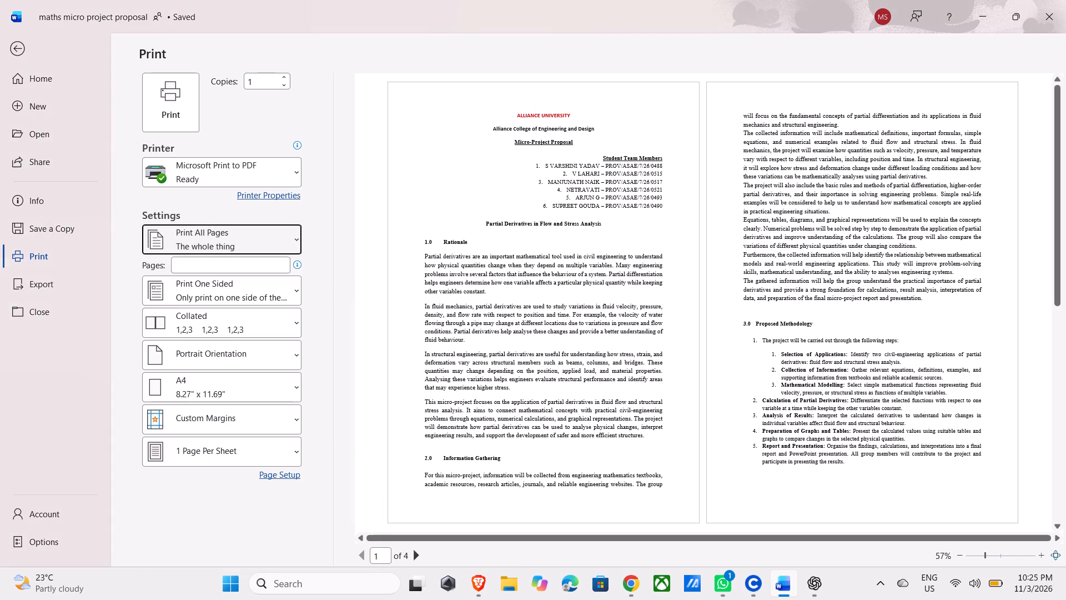
click(273, 174)
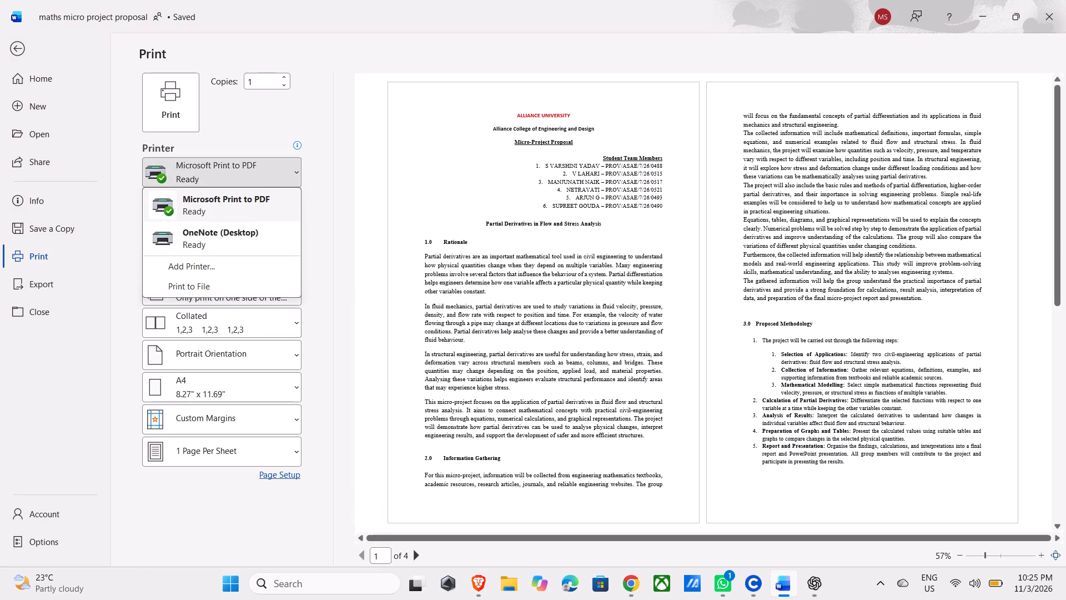
click(273, 174)
scroll(306, 352, down, 5)
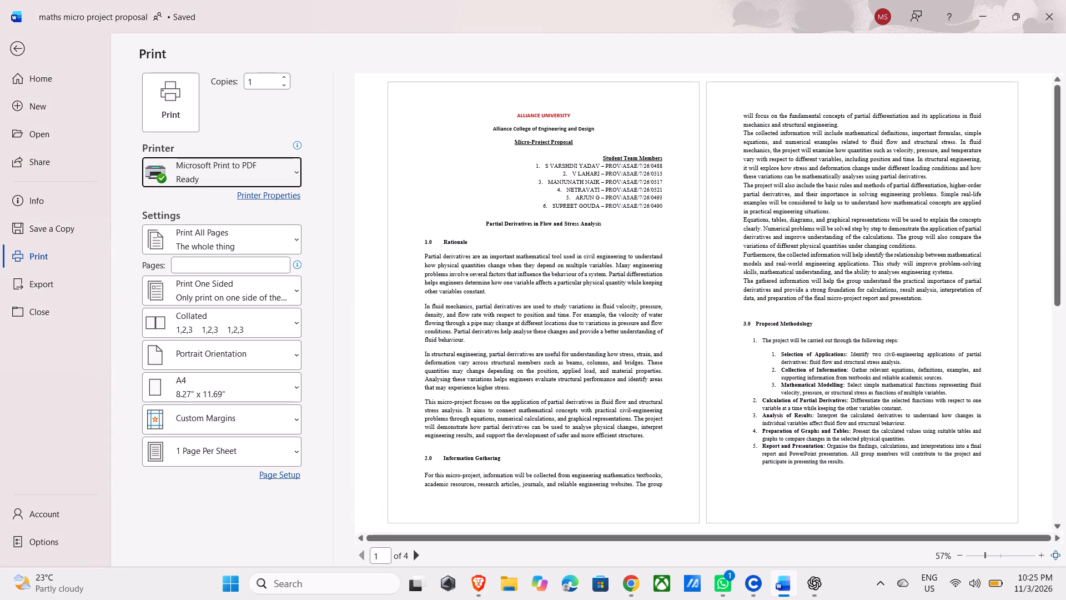
scroll(308, 349, down, 1)
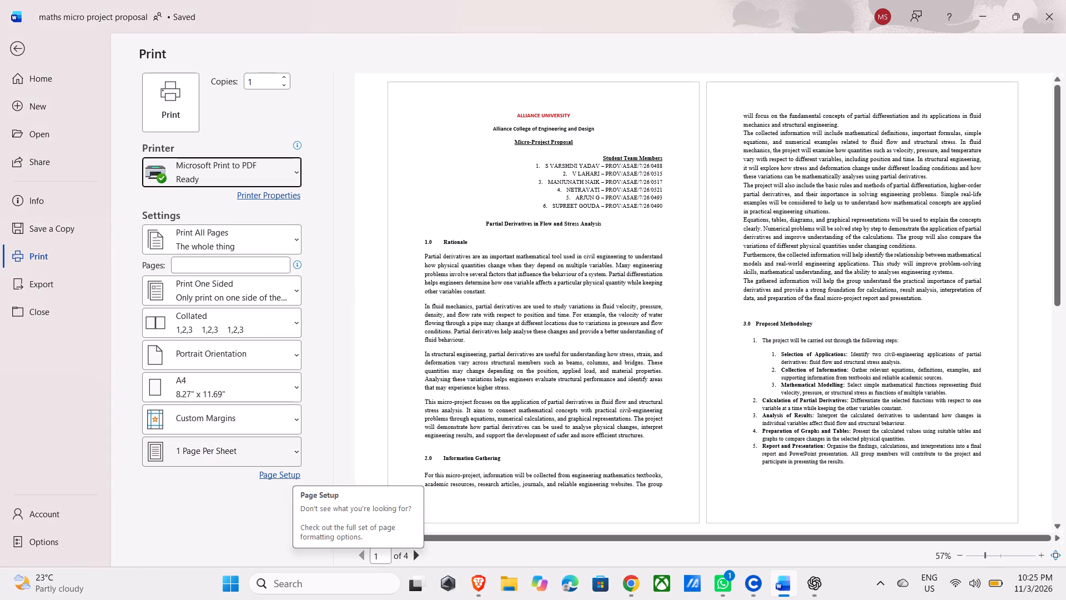
click(281, 452)
click(281, 452)
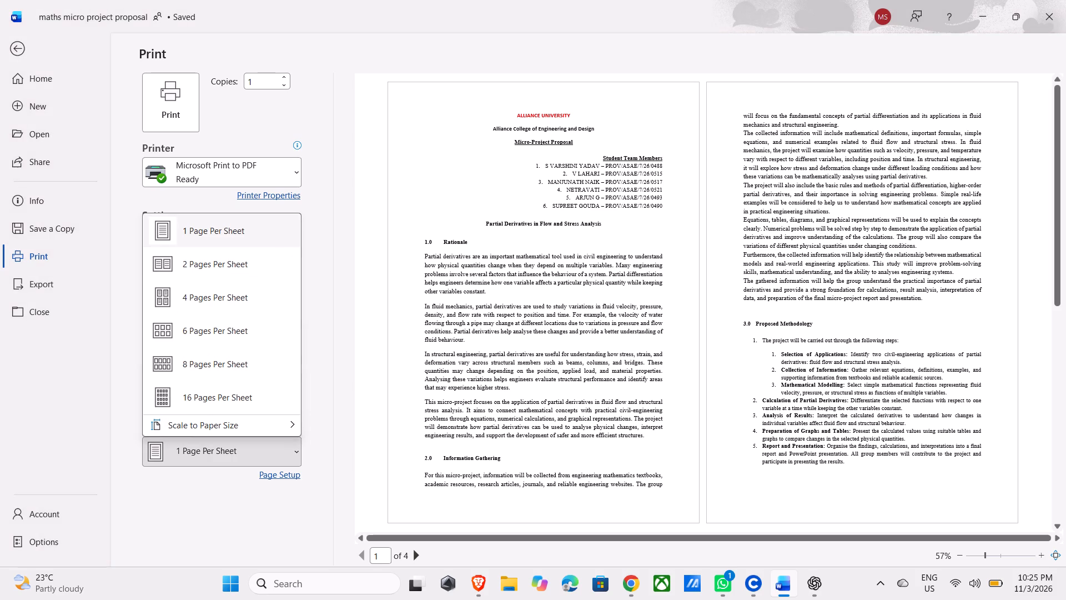
click(247, 266)
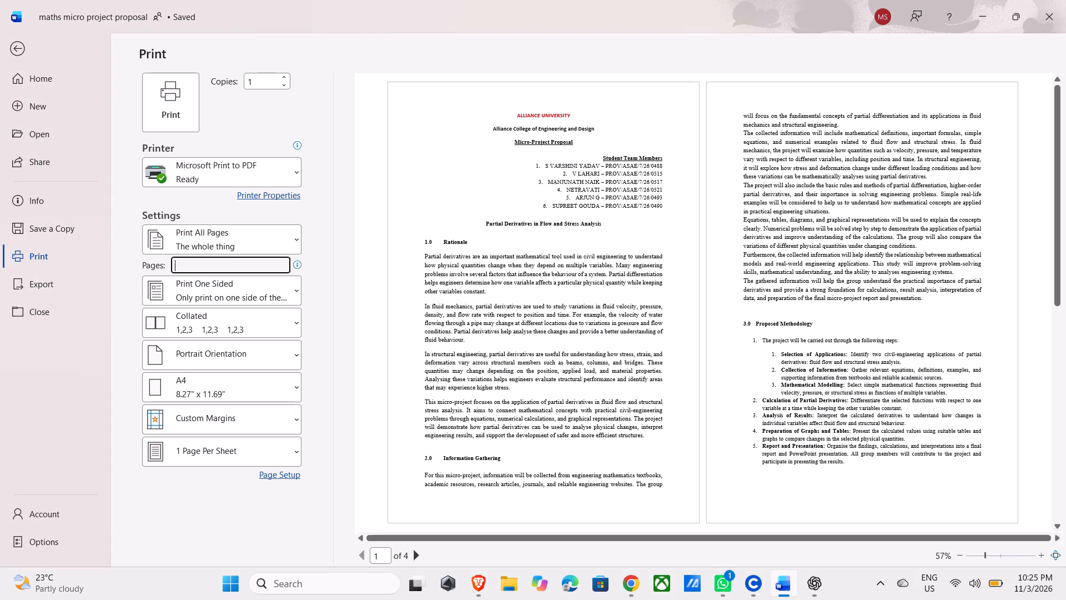
click(172, 124)
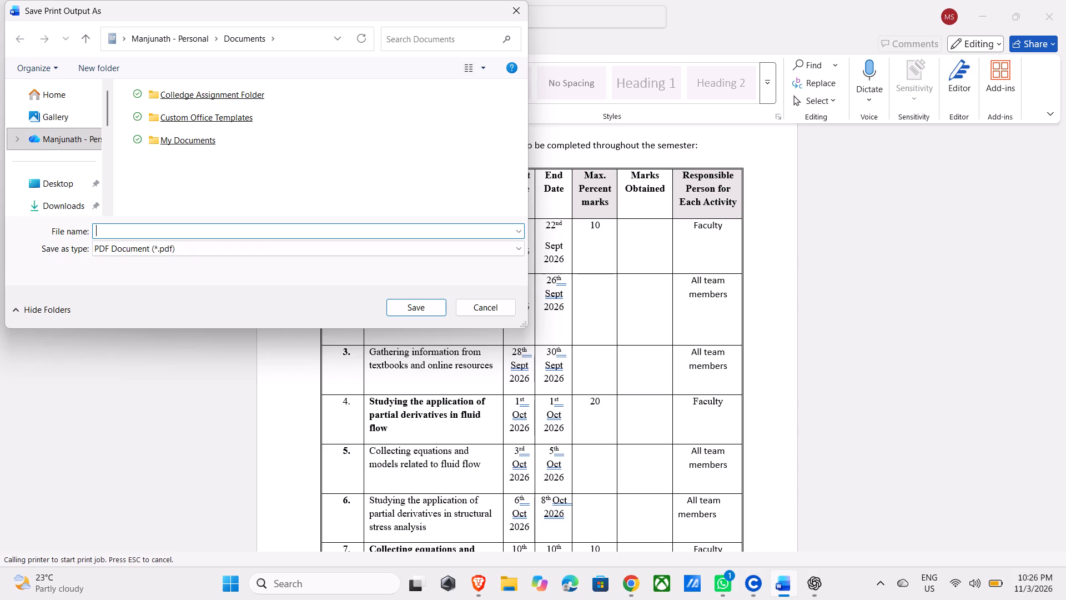
Enter a file name starting with "maths" for the PDF output in the Documents folder.
text(ma)
text(ths)
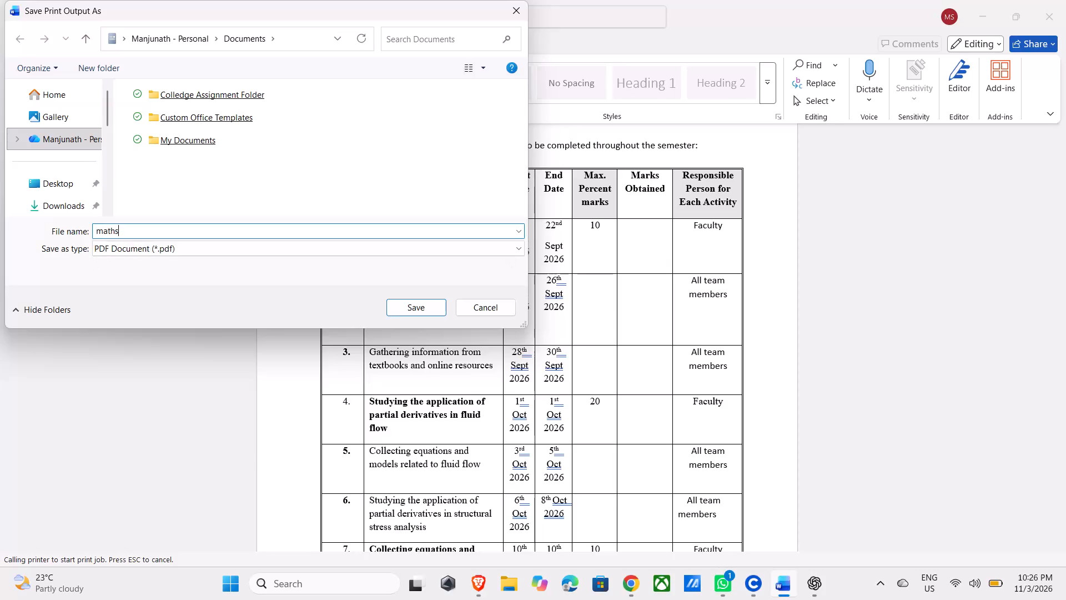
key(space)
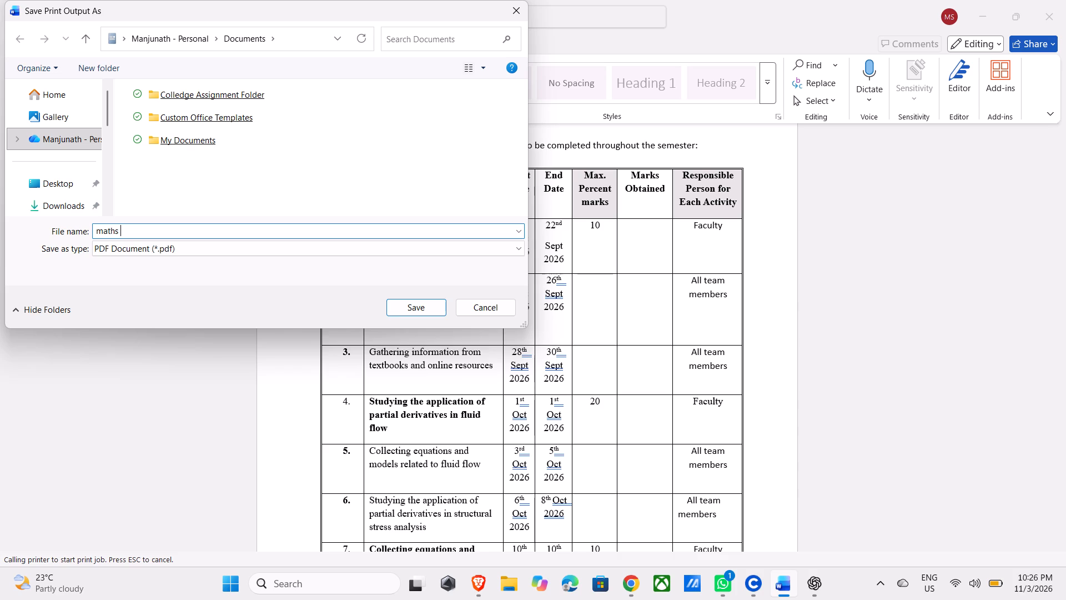
Complete the PDF file name as "maths micro project" and save it in the Documents folder.
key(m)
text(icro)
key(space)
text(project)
click(403, 309)
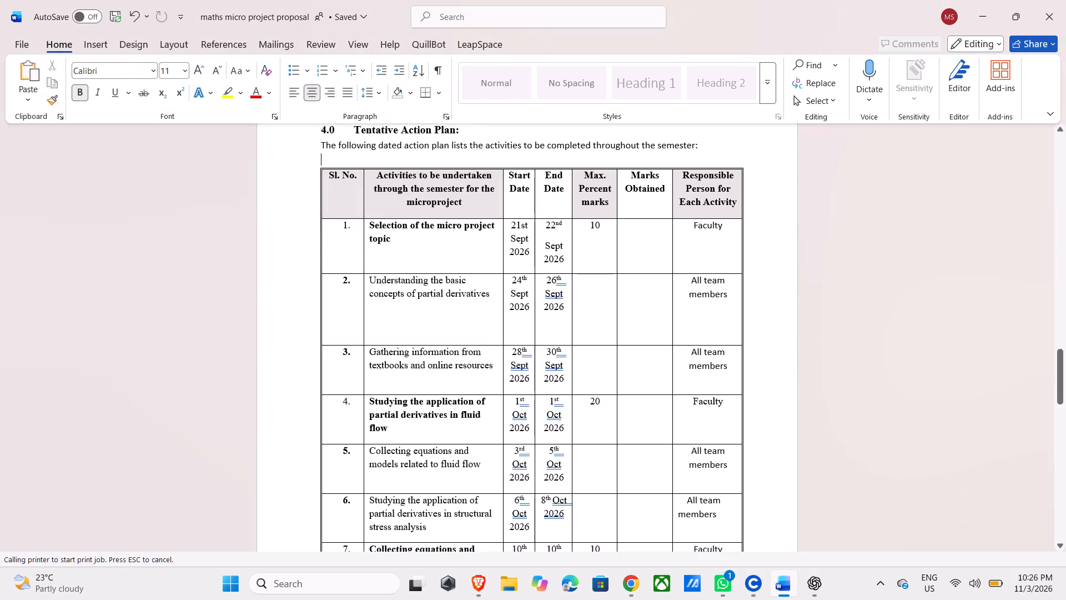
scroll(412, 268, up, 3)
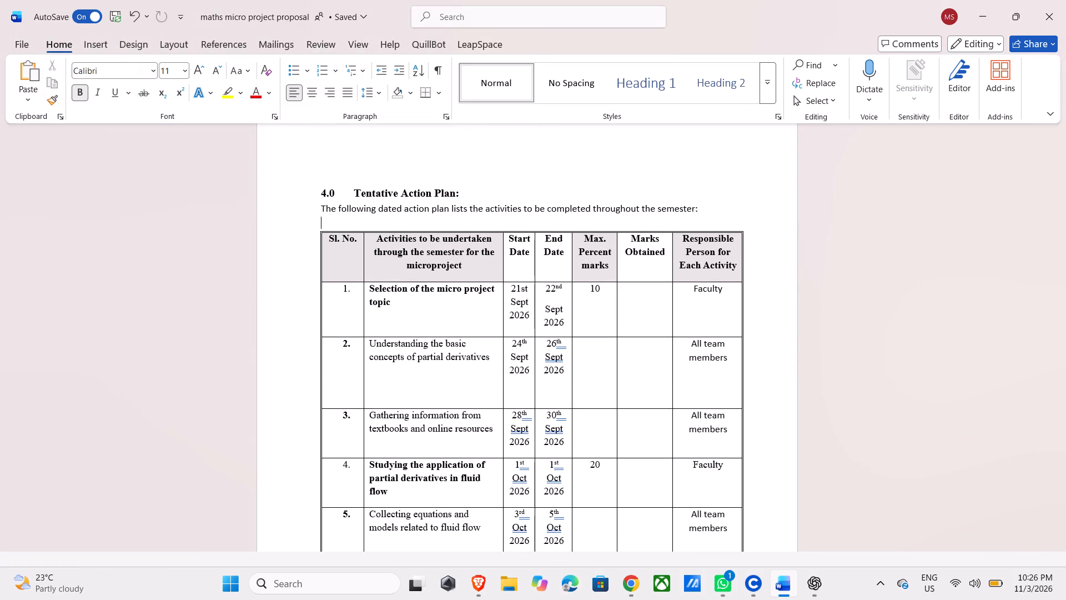
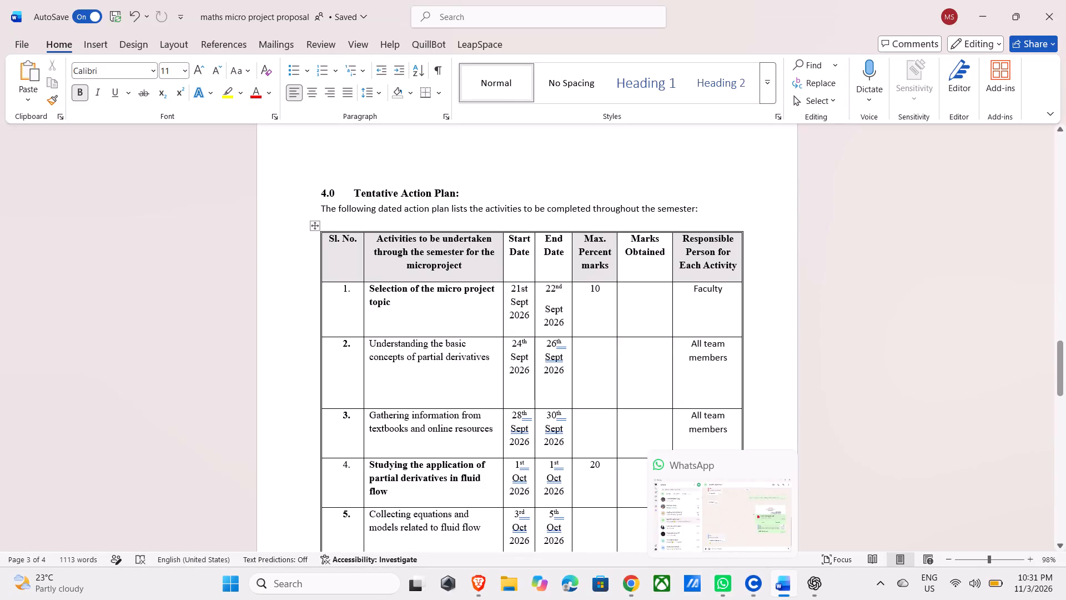
Review the activities and dates in the Tentative Action Plan table, continuing onto its rows on the last page.
scroll(535, 426, down, 18)
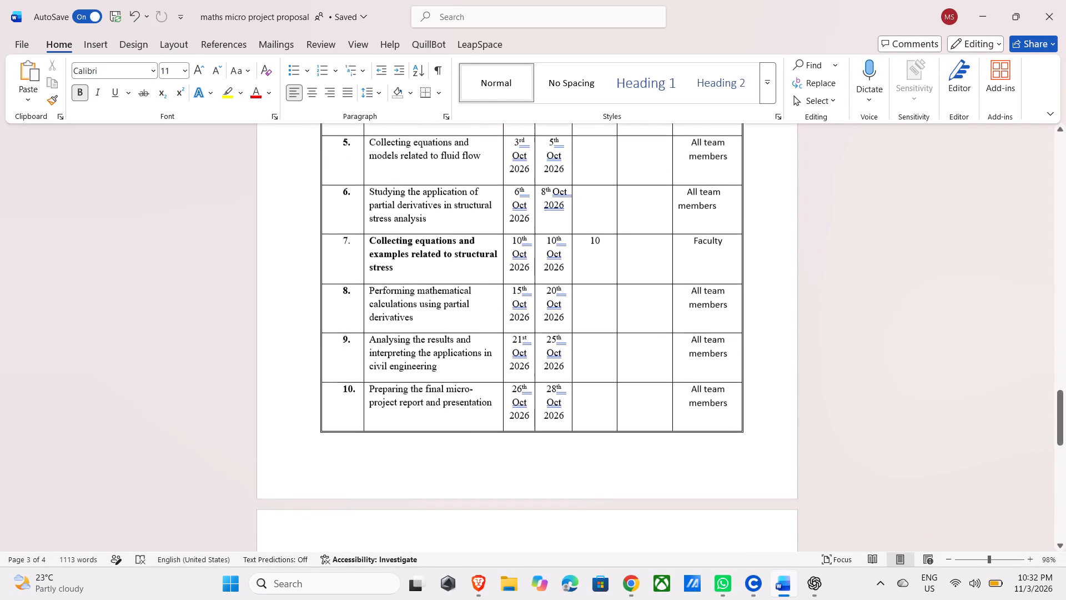
scroll(570, 413, down, 3)
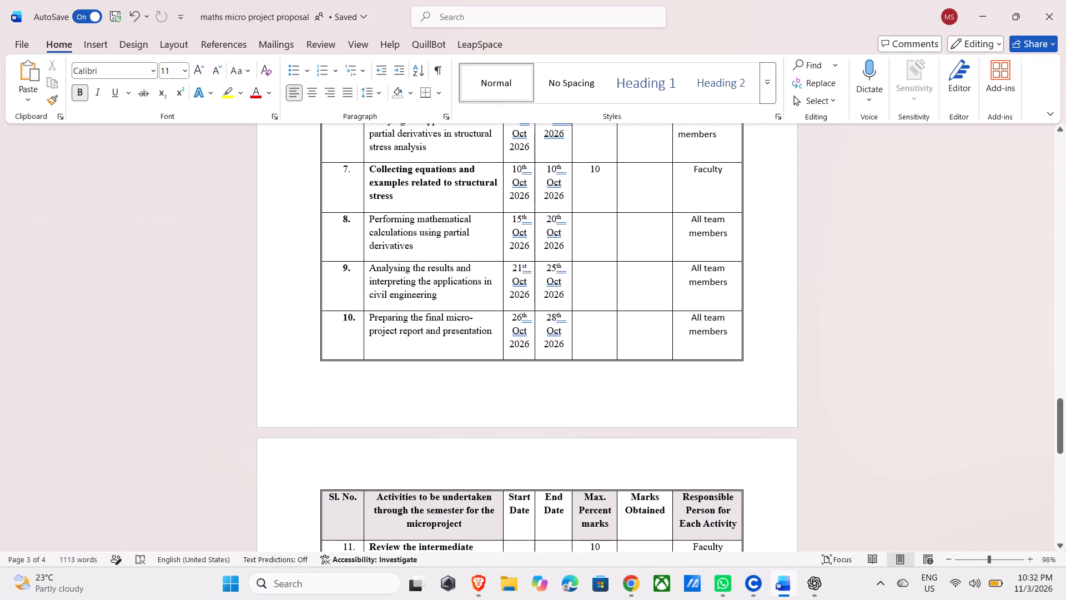
scroll(571, 416, down, 4)
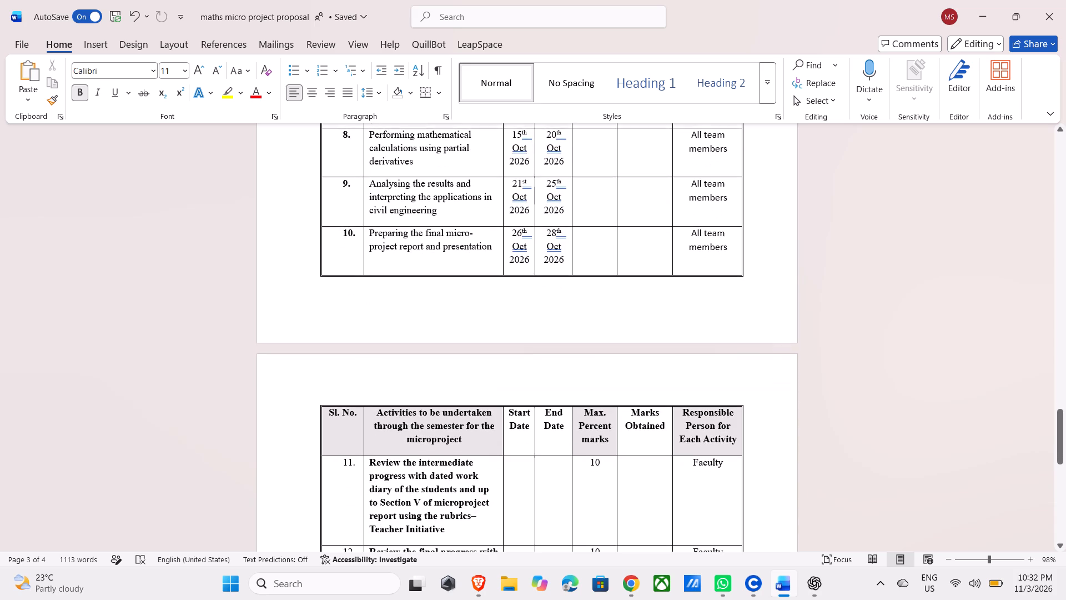
scroll(571, 416, down, 1)
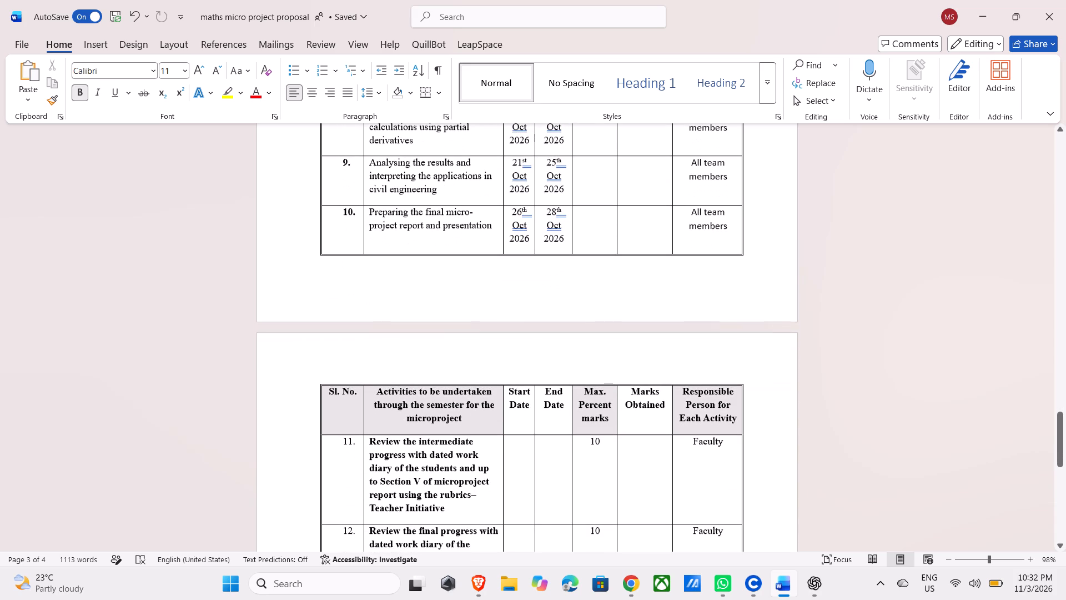
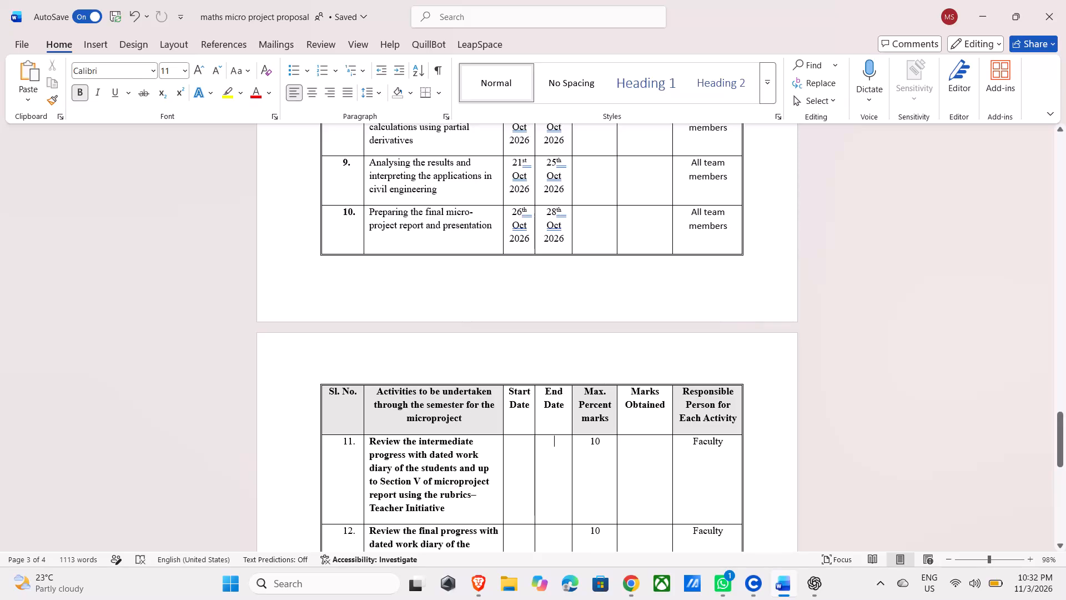
Check the end of the action plan table across pages 3 and 4, including the blank start and end dates for activities 11 to 13.
scroll(554, 453, up, 4)
scroll(551, 453, down, 3)
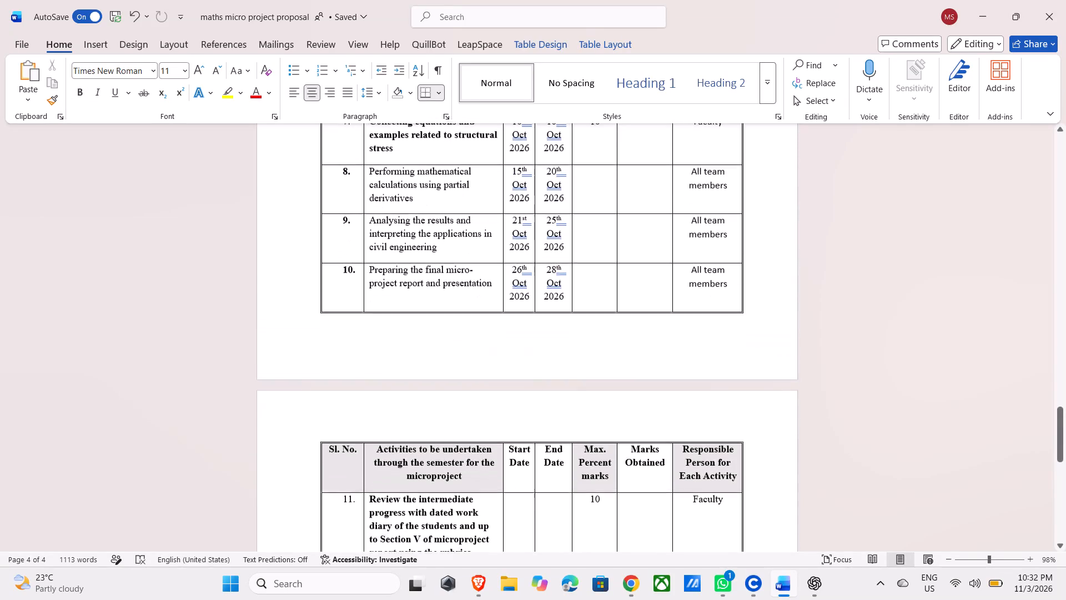
scroll(546, 454, down, 2)
click(513, 447)
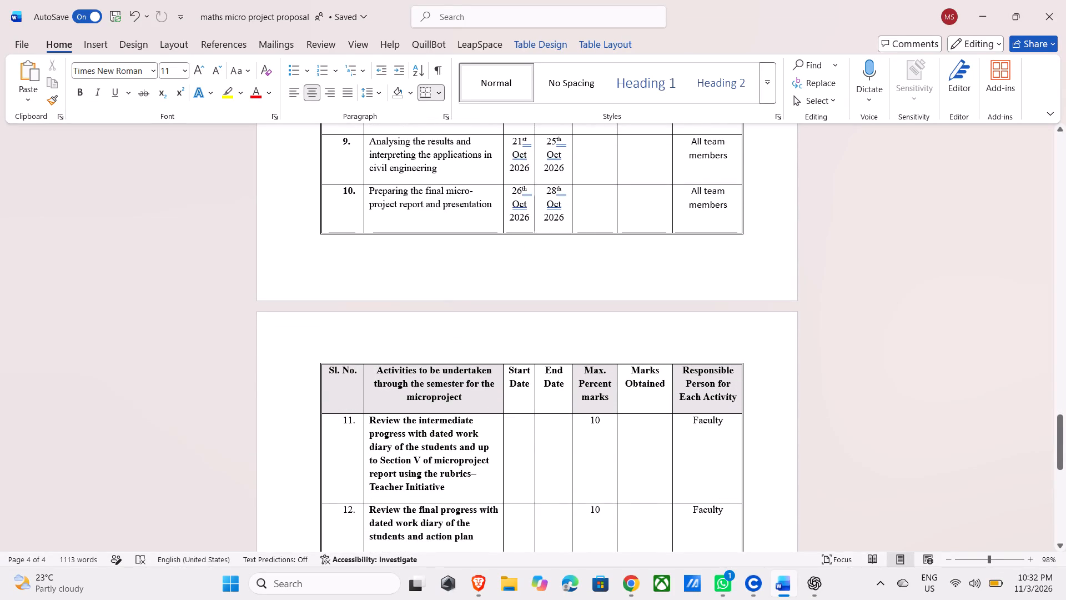
scroll(512, 447, up, 2)
scroll(512, 447, down, 8)
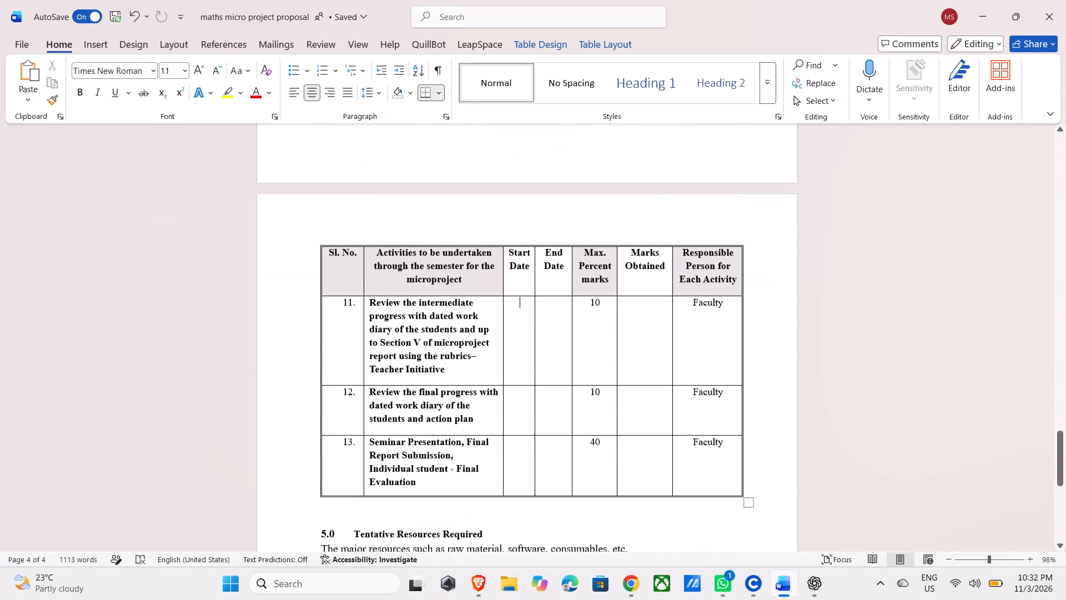
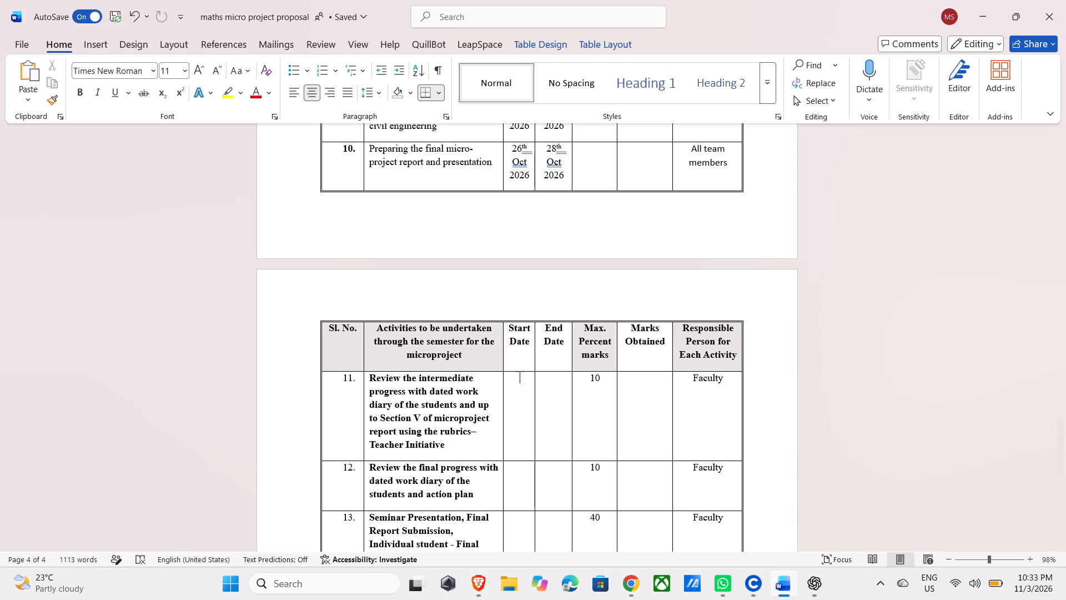
Enter 2nd Nov 2026 as the start date of activity 11 in the action plan, with day, month and year on separate lines.
key(2)
text(nd)
key(space)
key(Return)
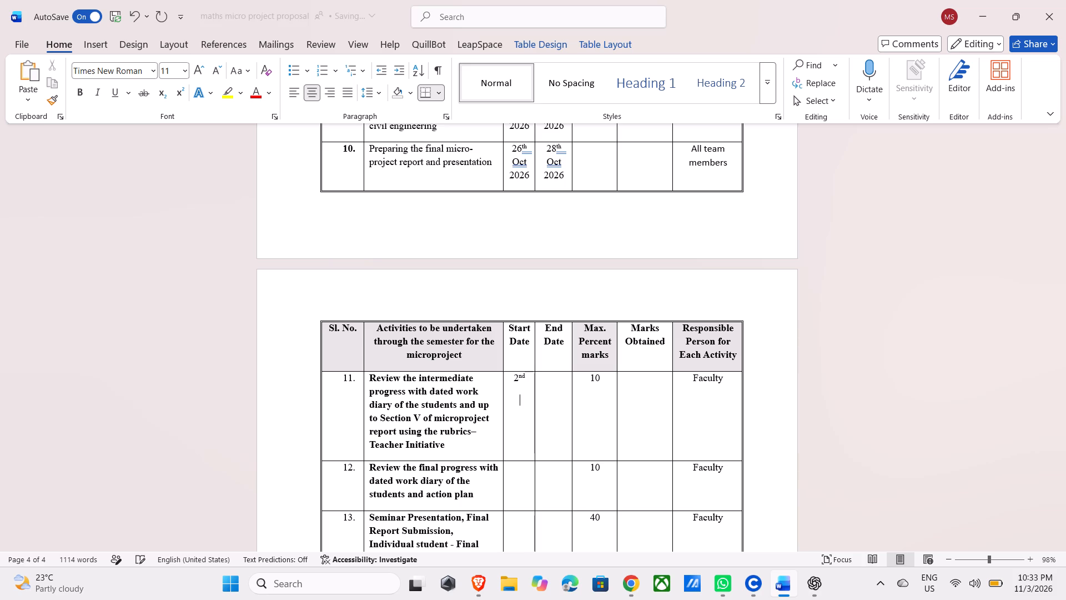
key(shift+n)
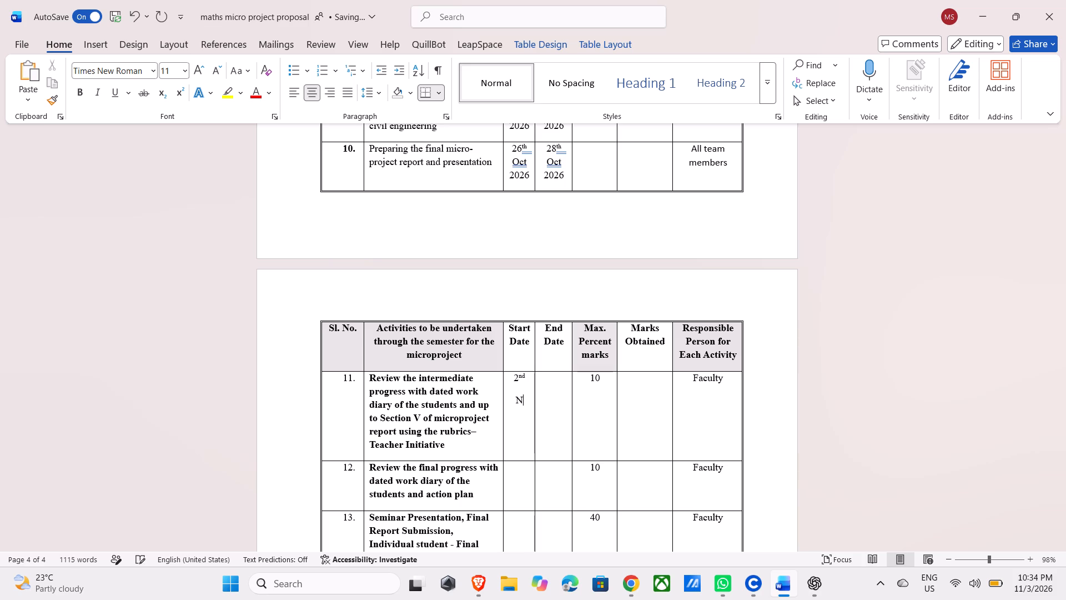
text(ove)
key(BackSpace)
key(Return)
text(203)
key(BackSpace)
text(26)
Enter 13th Nov 2026 as the end date of activity 11, with day, month and year on separate lines.
click(551, 396)
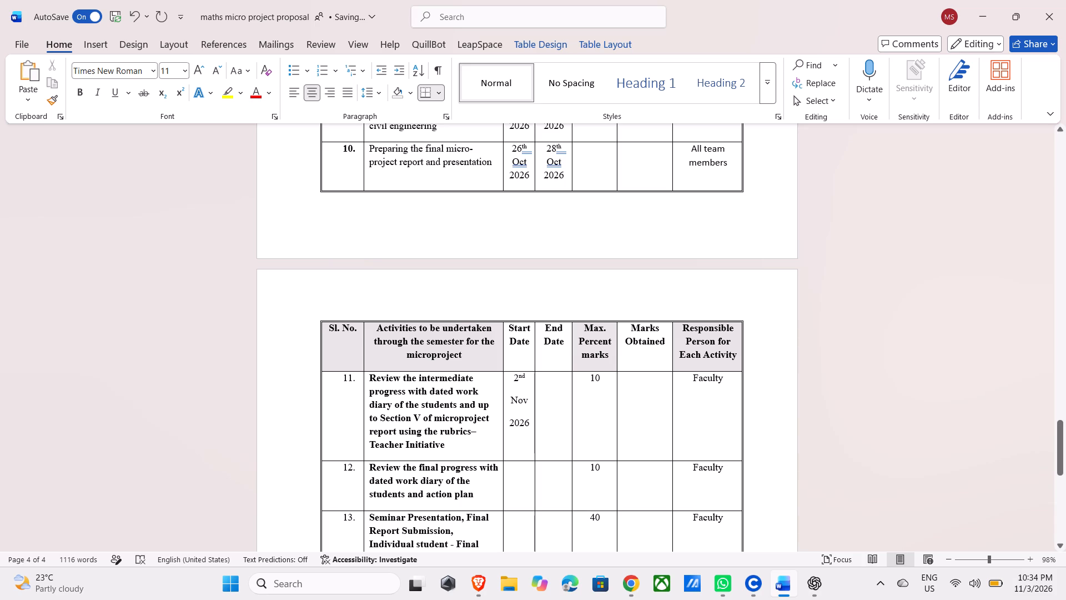
key(1)
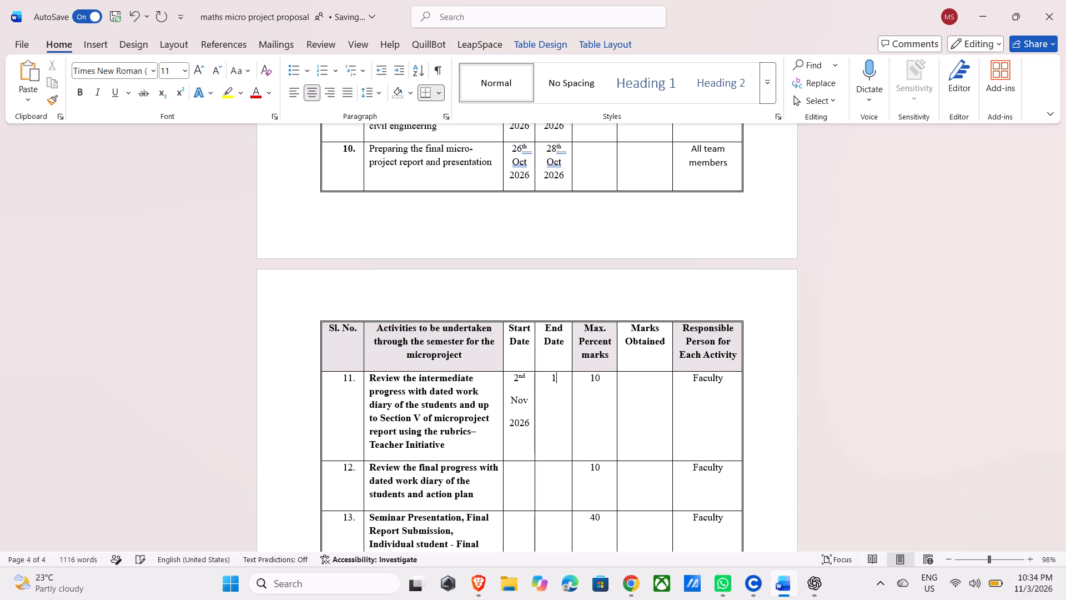
key(3)
text(th)
key(Return)
text(No)
key(v)
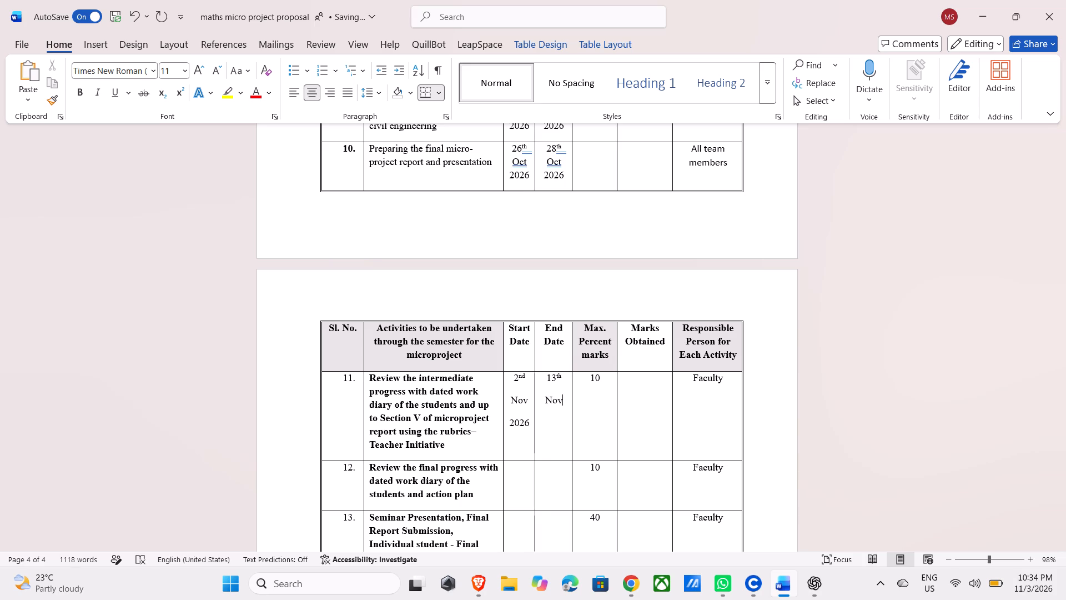
key(Return)
text(20)
text(26)
Enter 14th Nov 2026 as the start date of activity 12, the final progress review, on a single wrapping line.
click(517, 490)
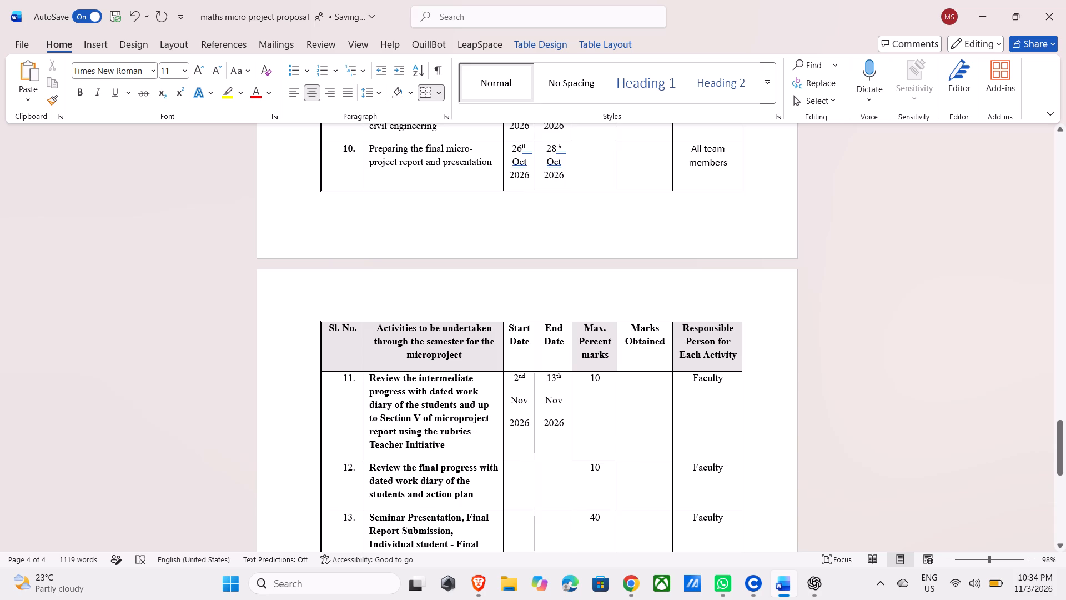
key(1)
key(4)
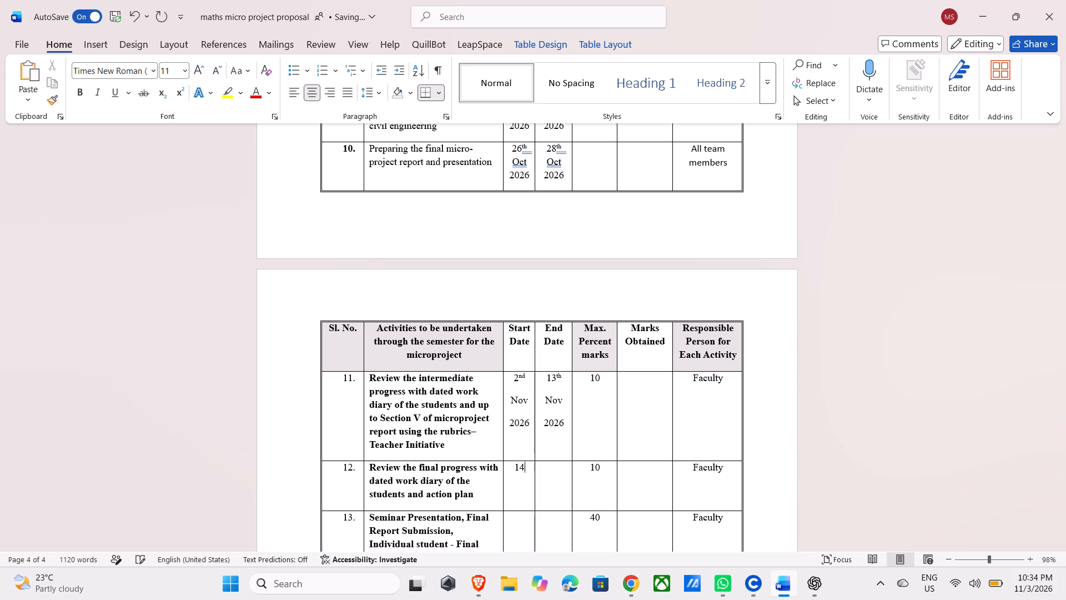
text(th)
key(space)
key(shift+n)
text(ov)
key(space)
text(2026)
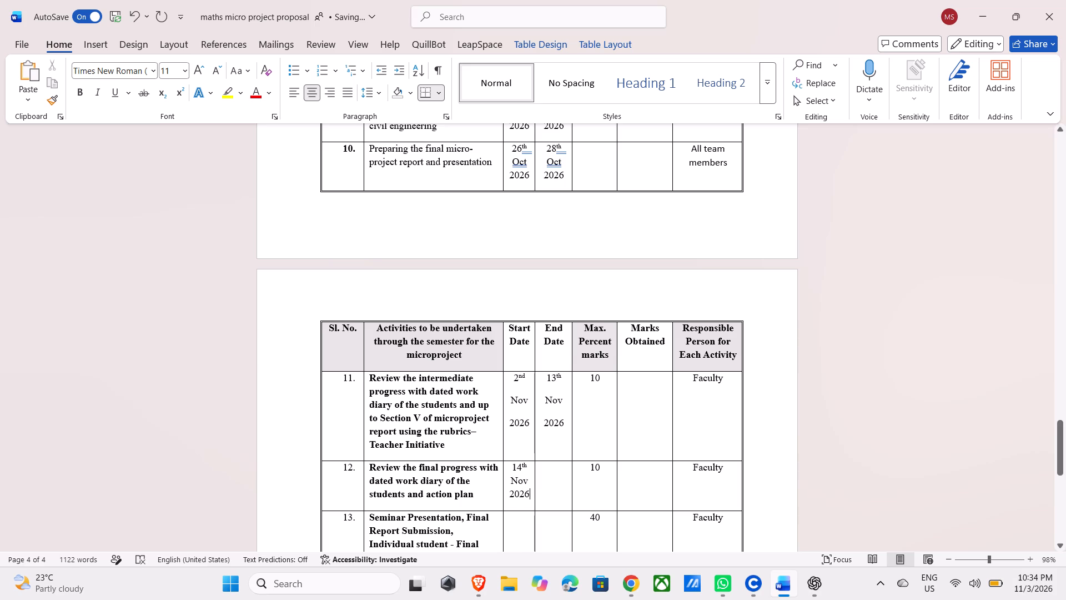
Enter 20th Nov 2026 as the end date of activity 12, the final progress review.
click(550, 478)
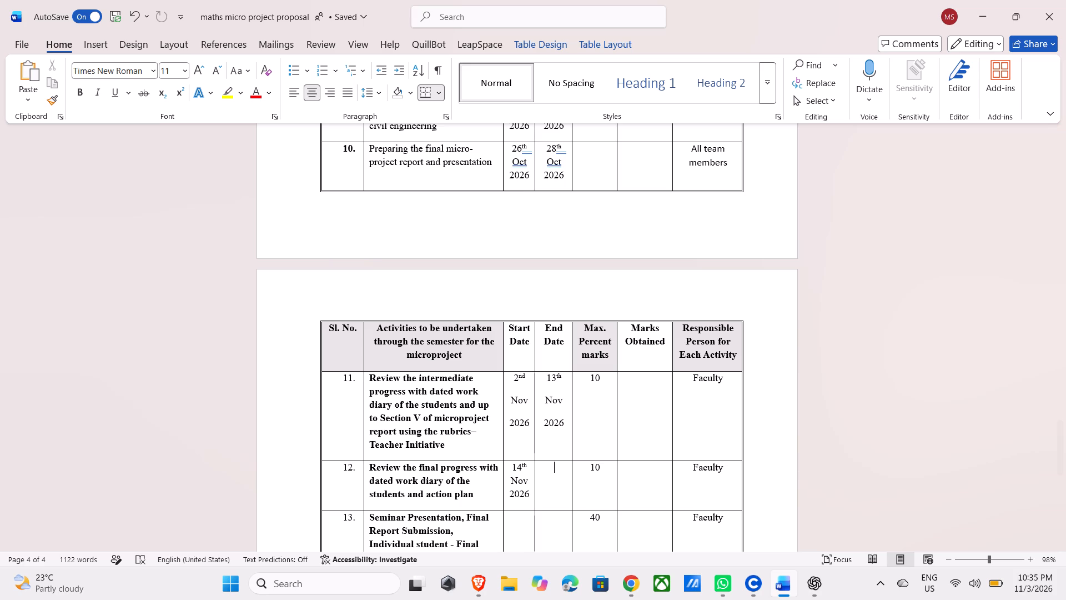
text(20)
text(th)
key(space)
key(shift+n)
text(ov)
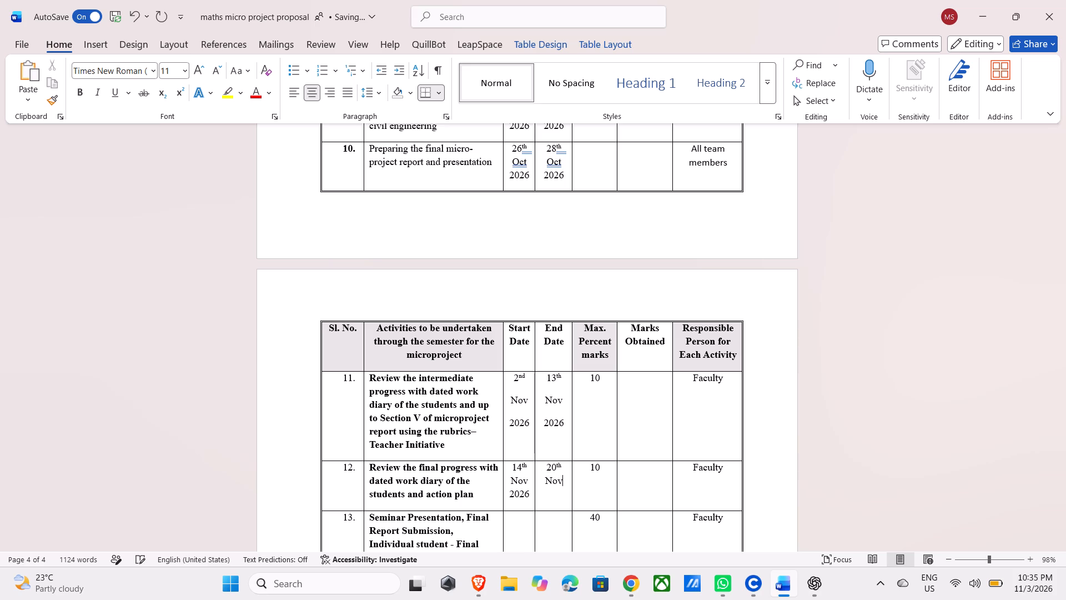
key(space)
text(20)
text(26)
Enter the day 23th in the start date cell of activity 13, the seminar presentation and final evaluation, followed by a new line.
scroll(550, 478, down, 3)
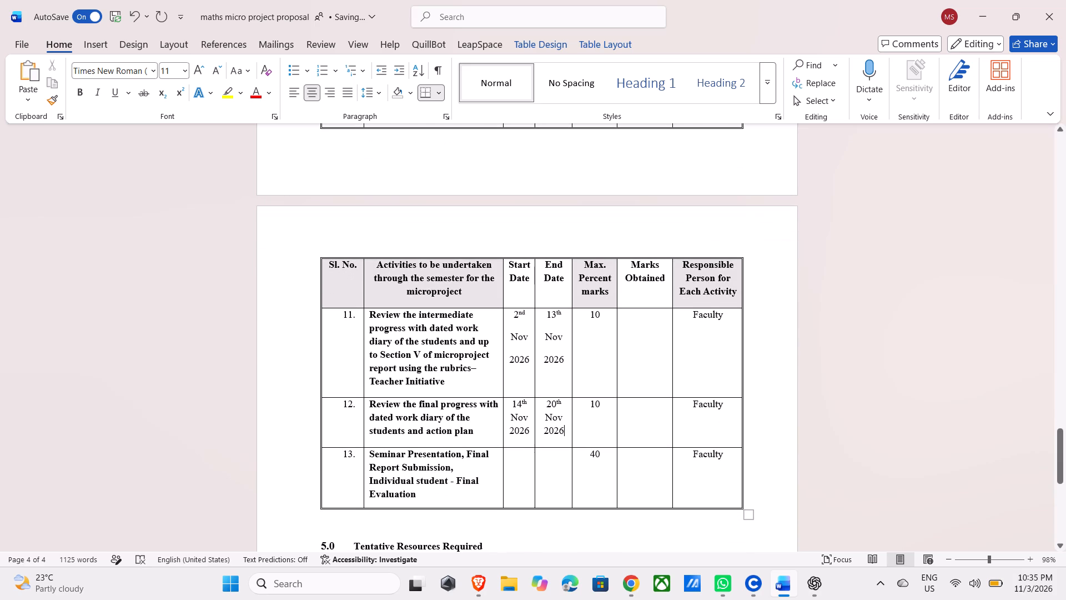
click(521, 475)
text(23)
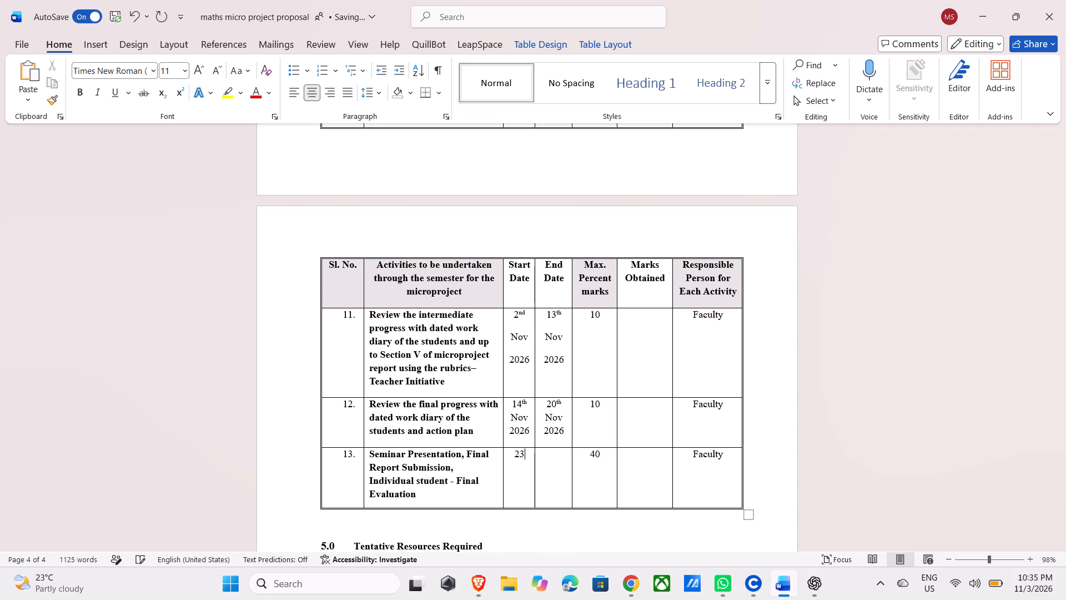
text(th)
key(space)
key(BackSpace)
key(BackSpace)
key(BackSpace)
text(th)
key(space)
key(BackSpace)
key(BackSpace)
key(BackSpace)
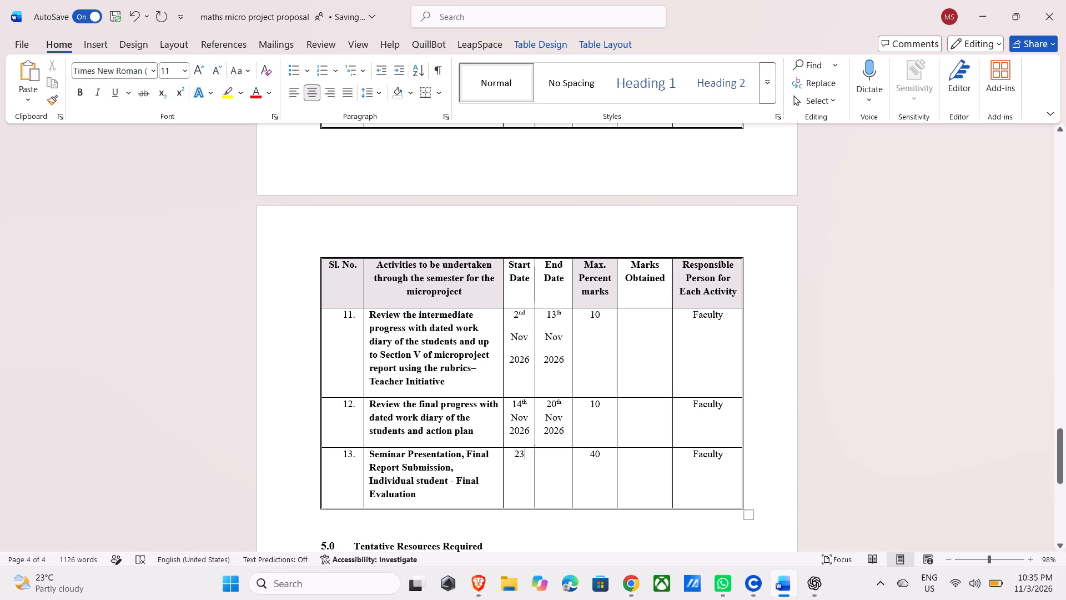
key(t)
key(h)
key(space)
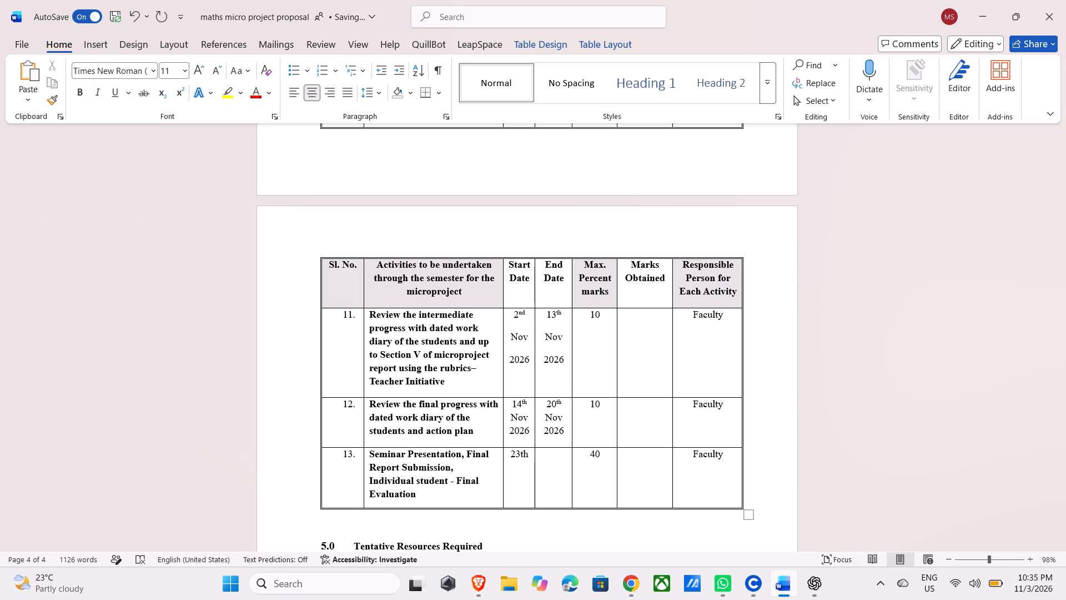
key(BackSpace)
key(Return)
Correct the day's ending to 23rd and complete activity 13's start date as 23rd Nov 2026 on a single wrapping line.
click(515, 463)
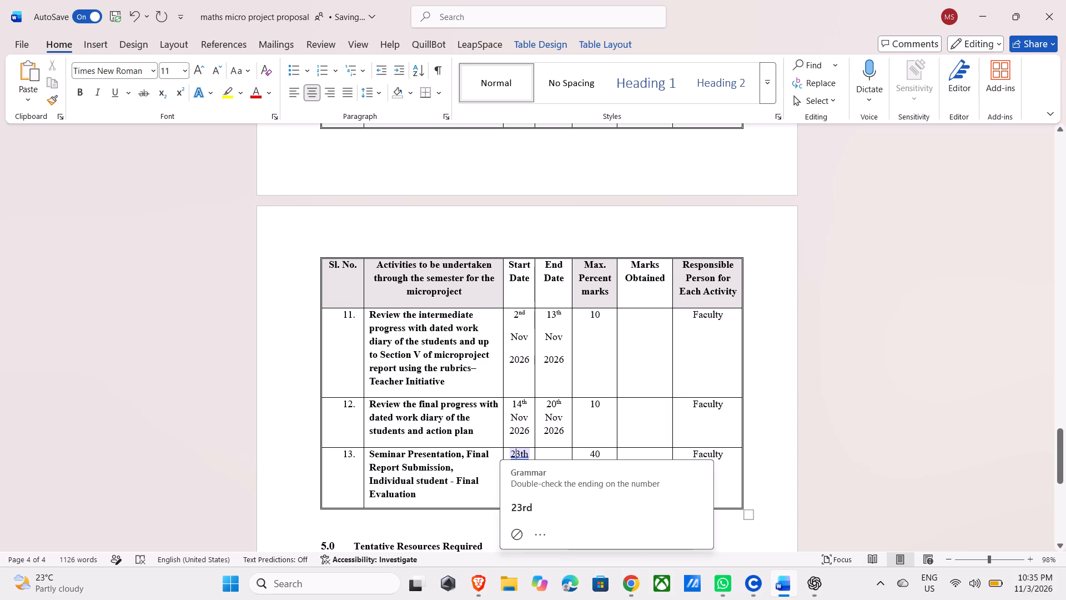
click(526, 456)
key(BackSpace)
key(BackSpace)
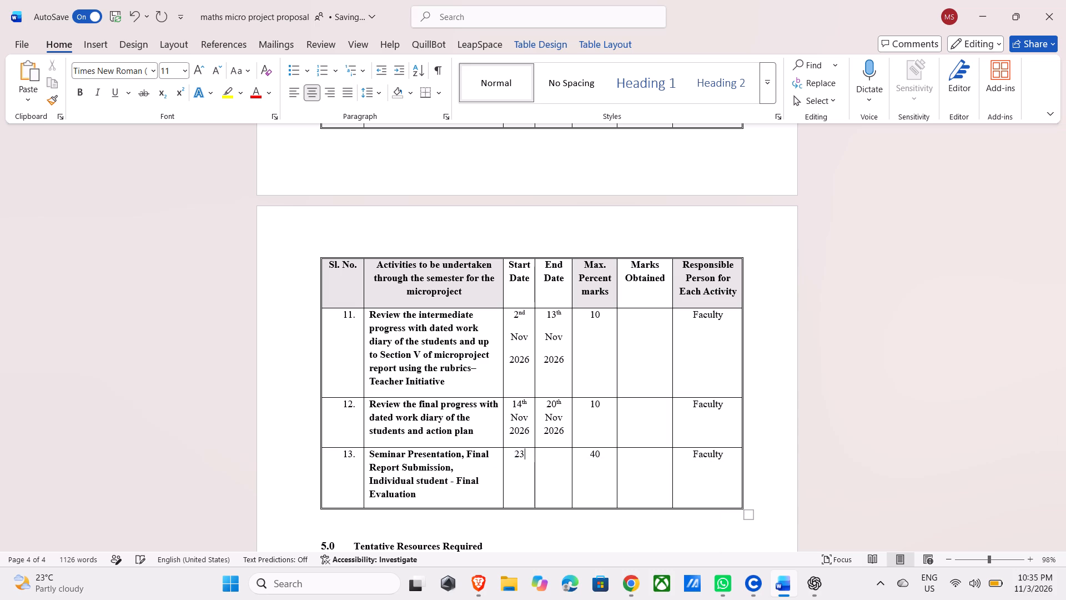
key(r)
text(d)
key(space)
text(No)
text(v)
key(space)
text(2026)
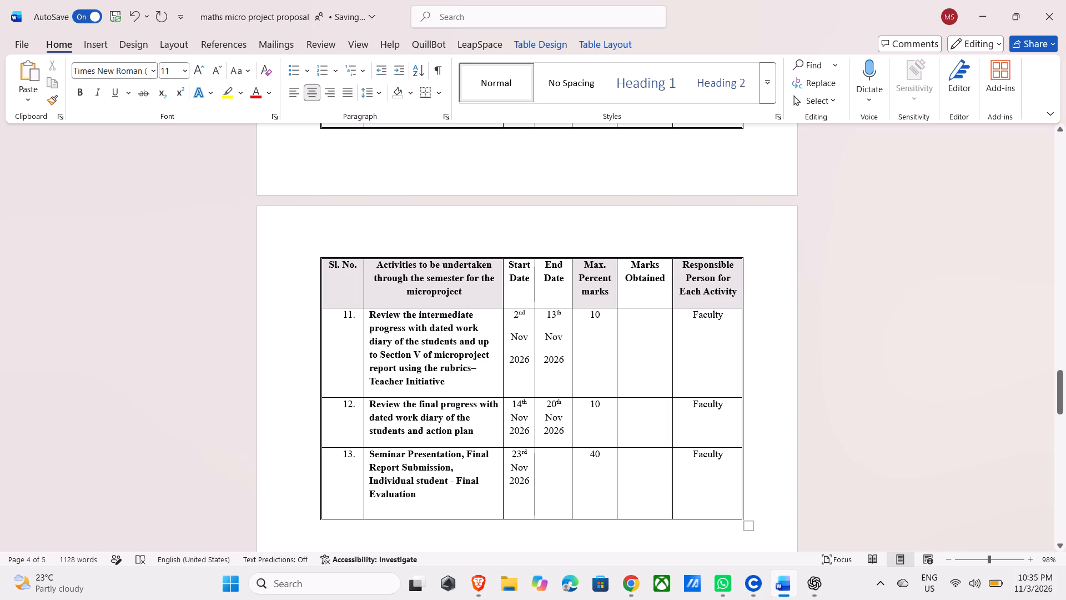
Enter 30th Nov 2026 as the end date of activity 13, the seminar presentation and final evaluation.
click(543, 465)
text(30)
text(th)
key(space)
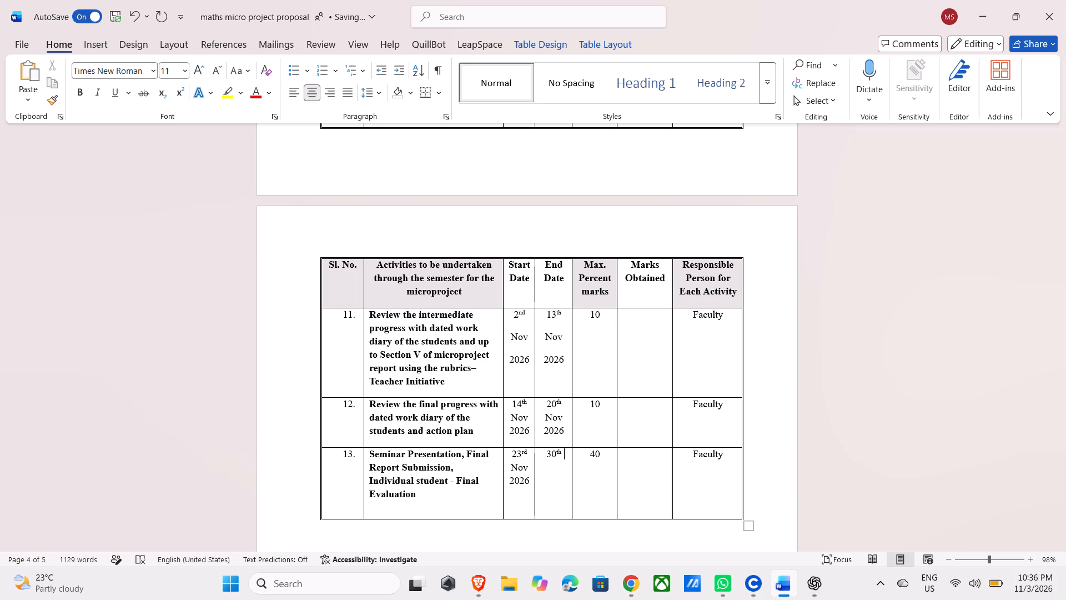
text(Nov)
key(space)
text(2026)
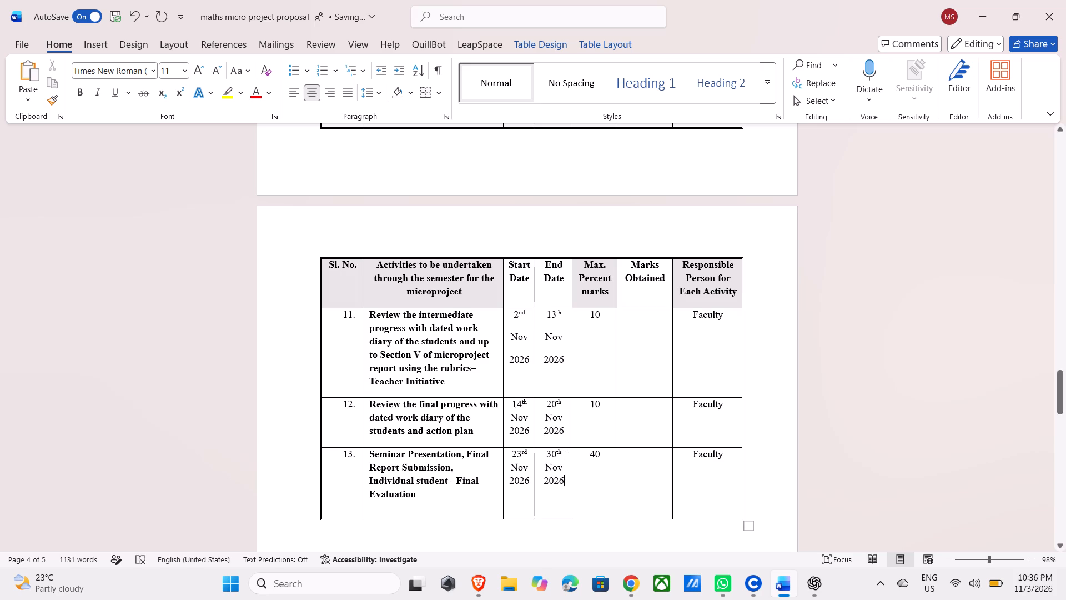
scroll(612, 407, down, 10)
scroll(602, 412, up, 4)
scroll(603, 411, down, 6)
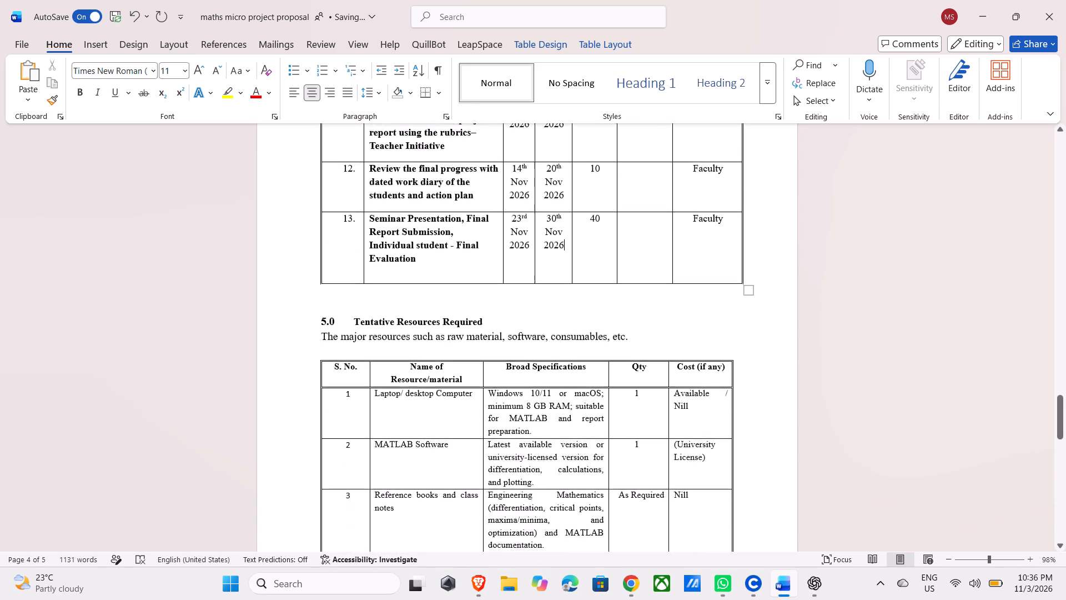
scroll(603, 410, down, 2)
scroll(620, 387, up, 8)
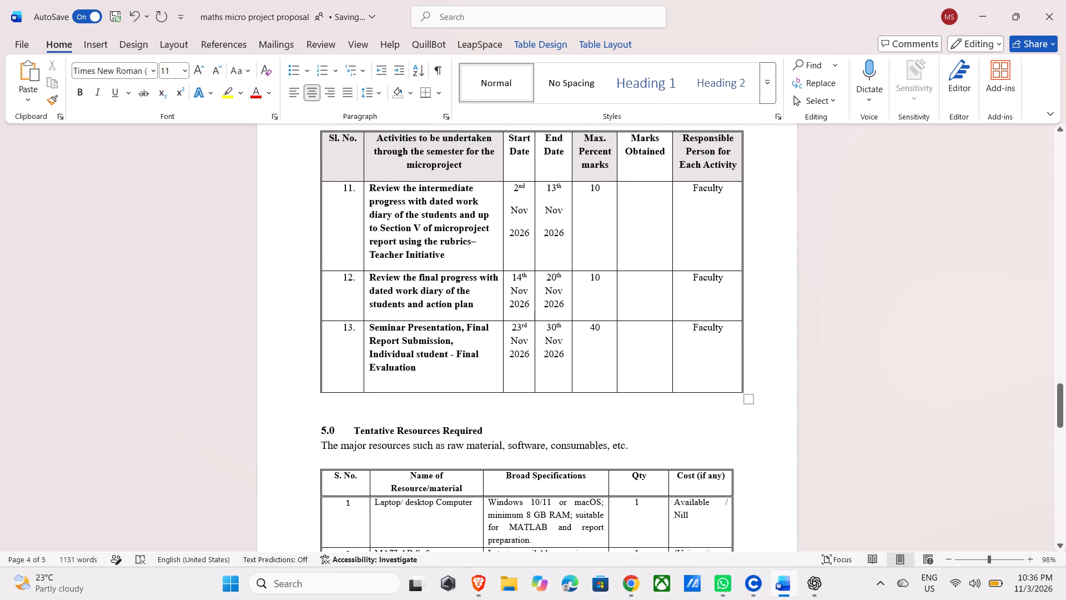
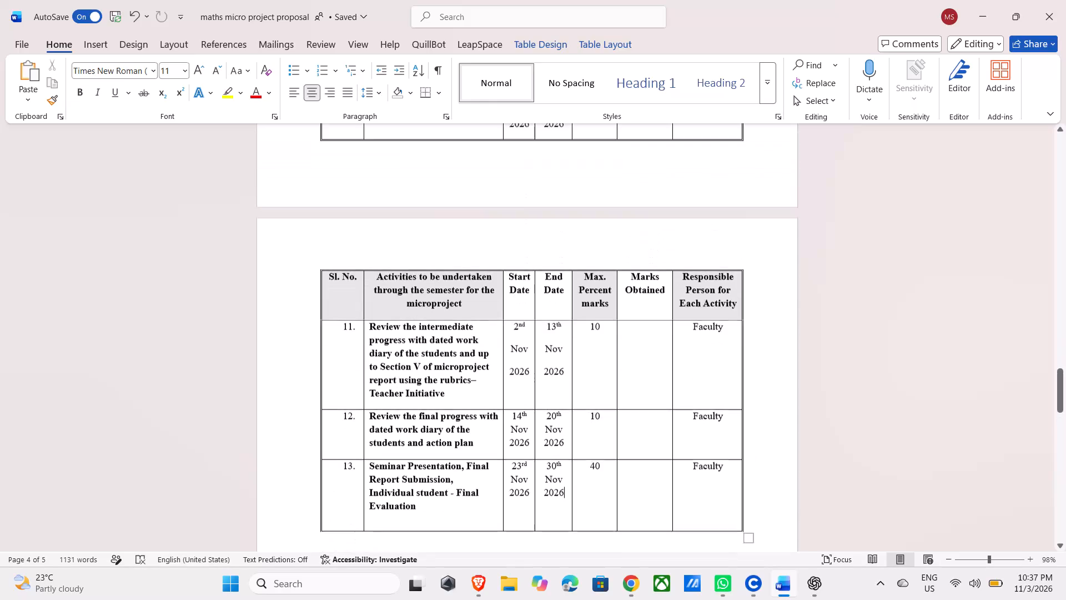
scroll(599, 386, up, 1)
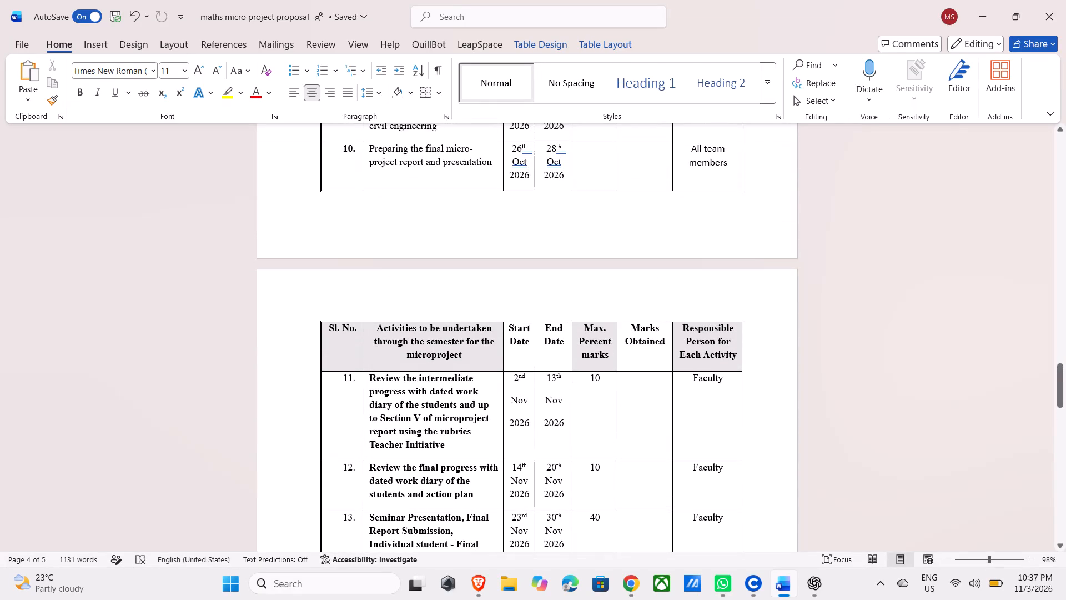
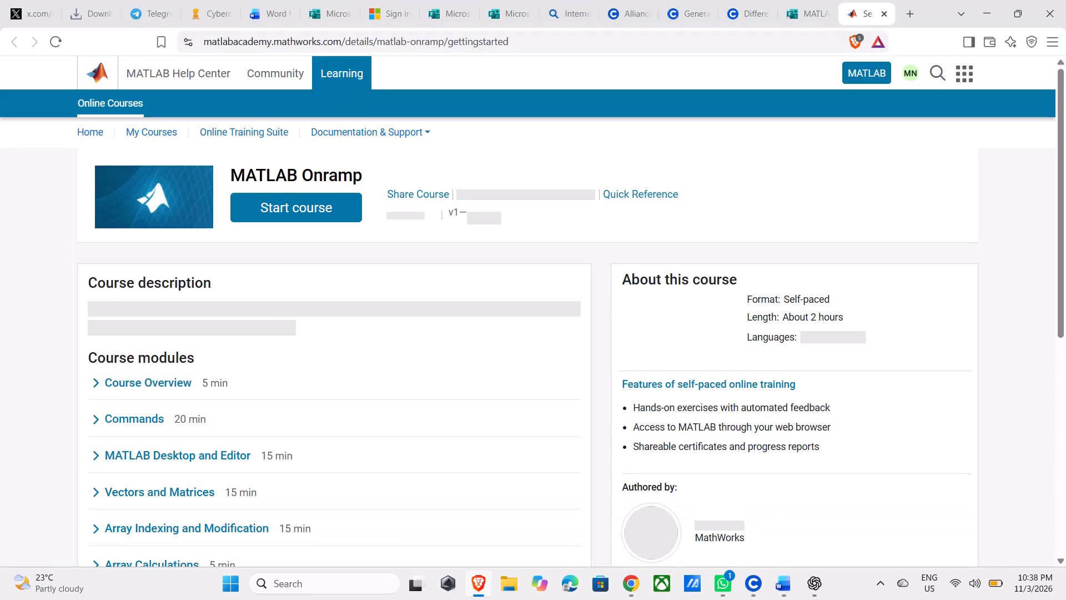
Resume the MATLAB Onramp course and disconnect the other running MATLAB session.
click(328, 208)
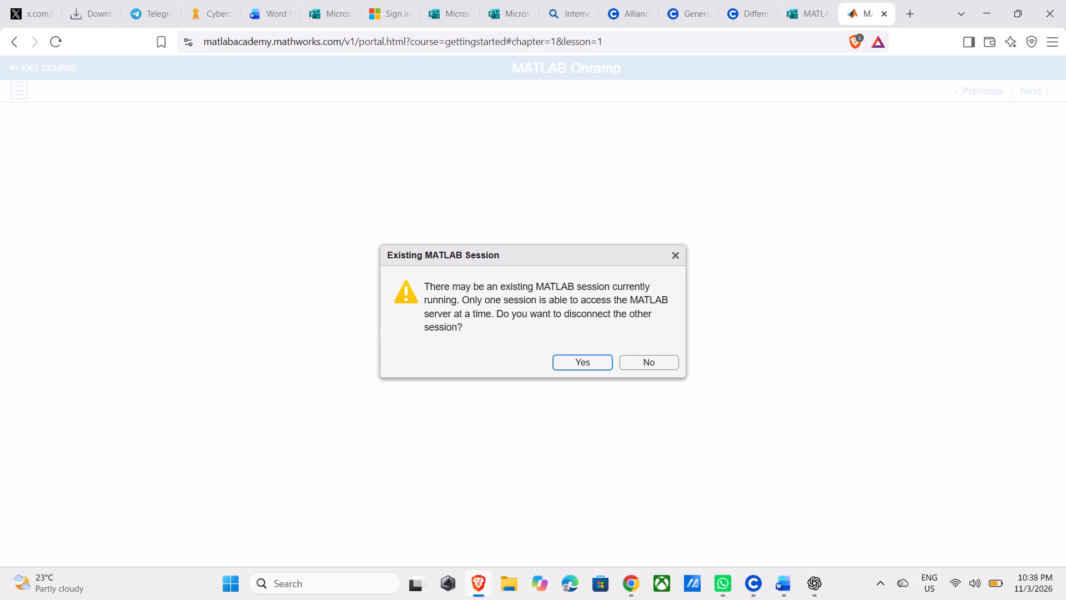
click(576, 362)
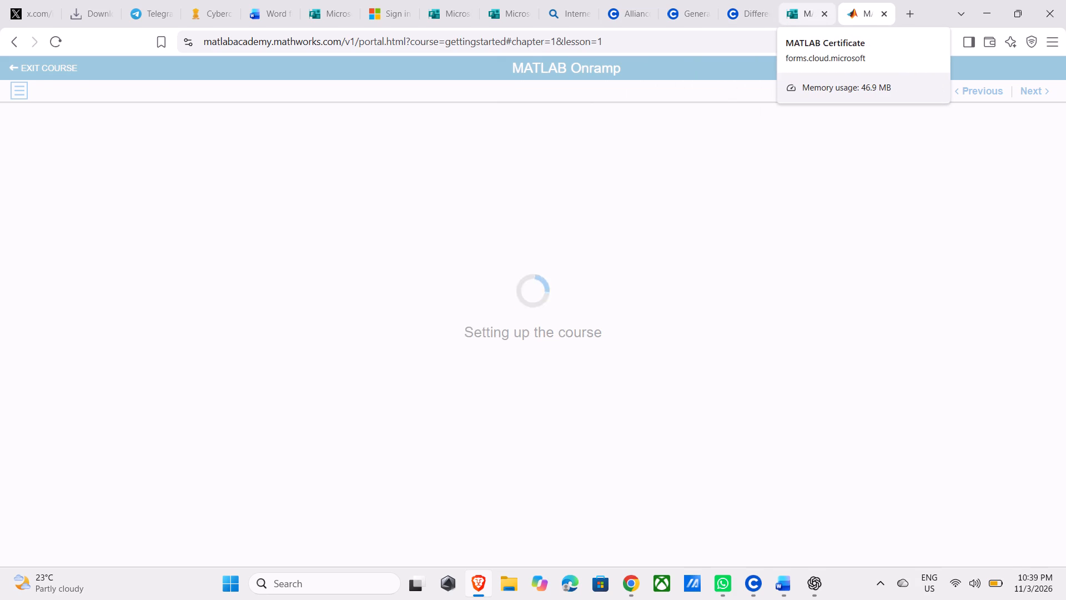
click(527, 287)
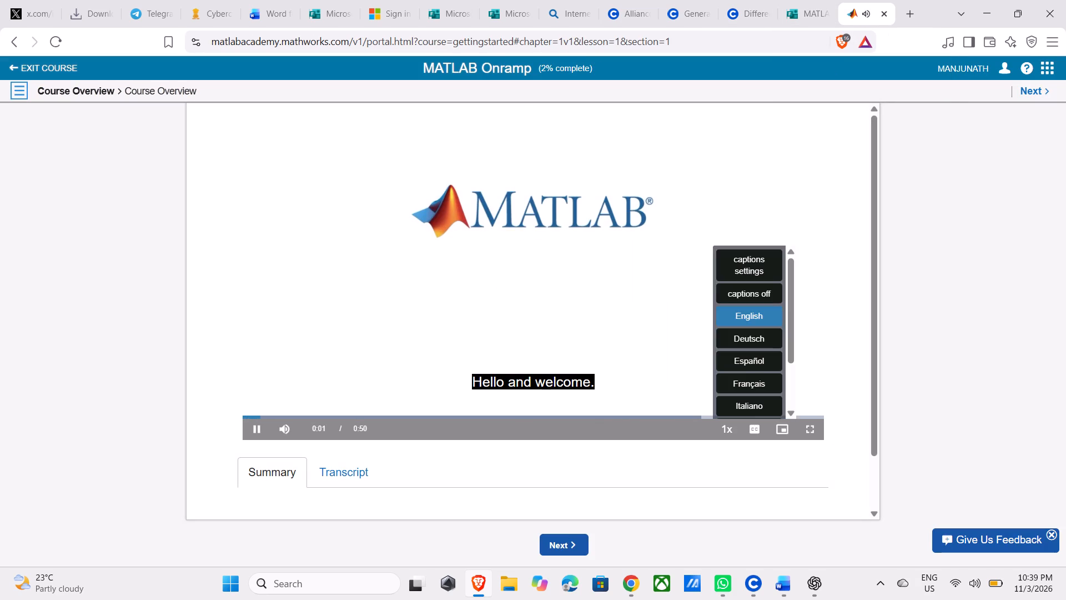
Skip the Course Overview video to its end and advance to the Enter Commands lesson.
click(803, 414)
click(805, 416)
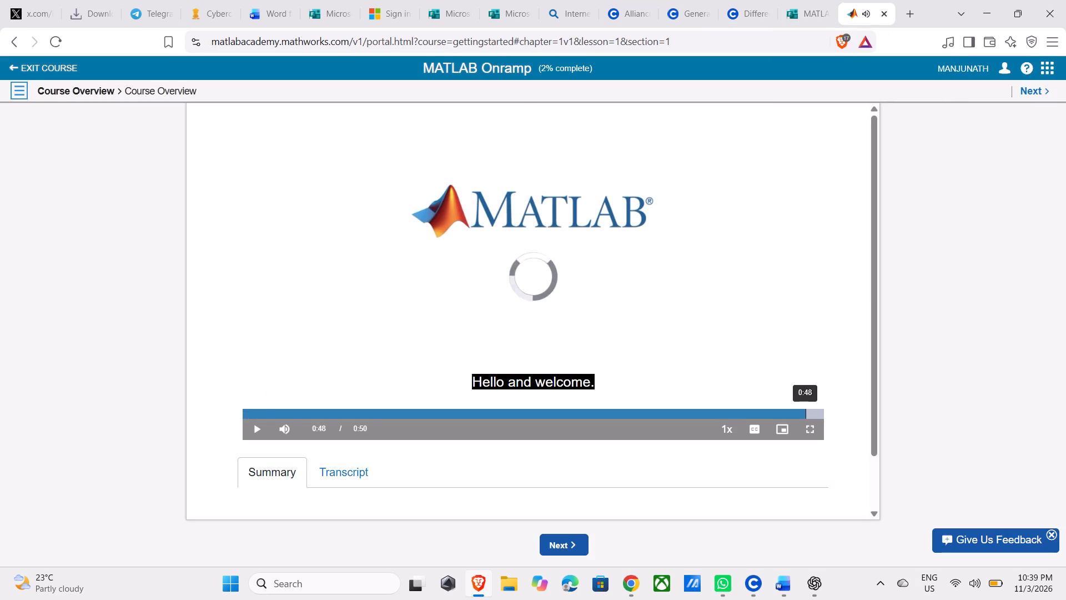
click(811, 416)
click(816, 413)
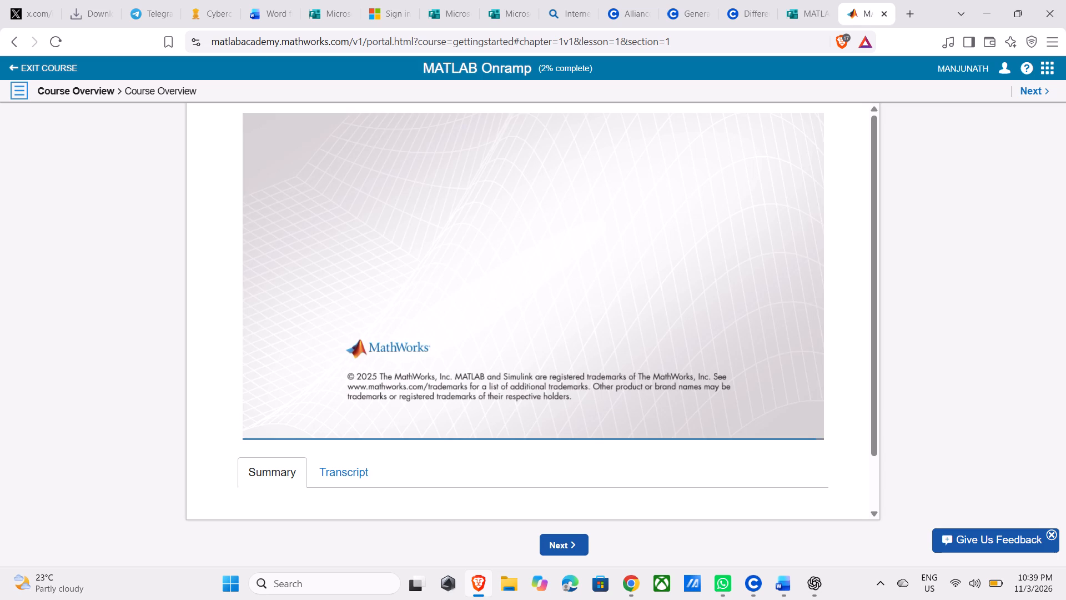
click(560, 546)
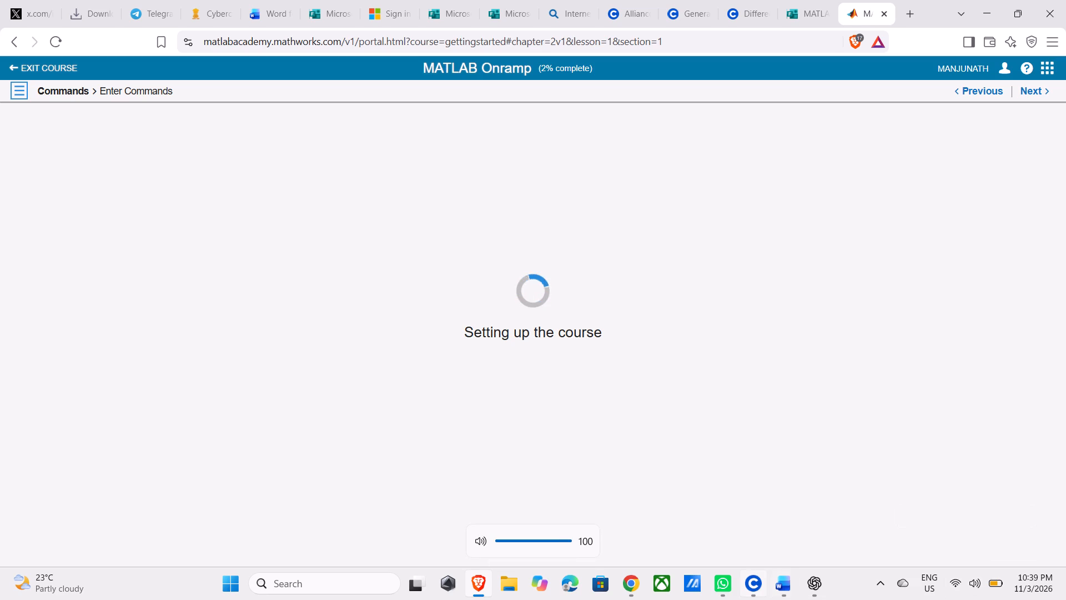
Switch to Word and review the maths micro project proposal from the action plan table back to the first page.
click(778, 582)
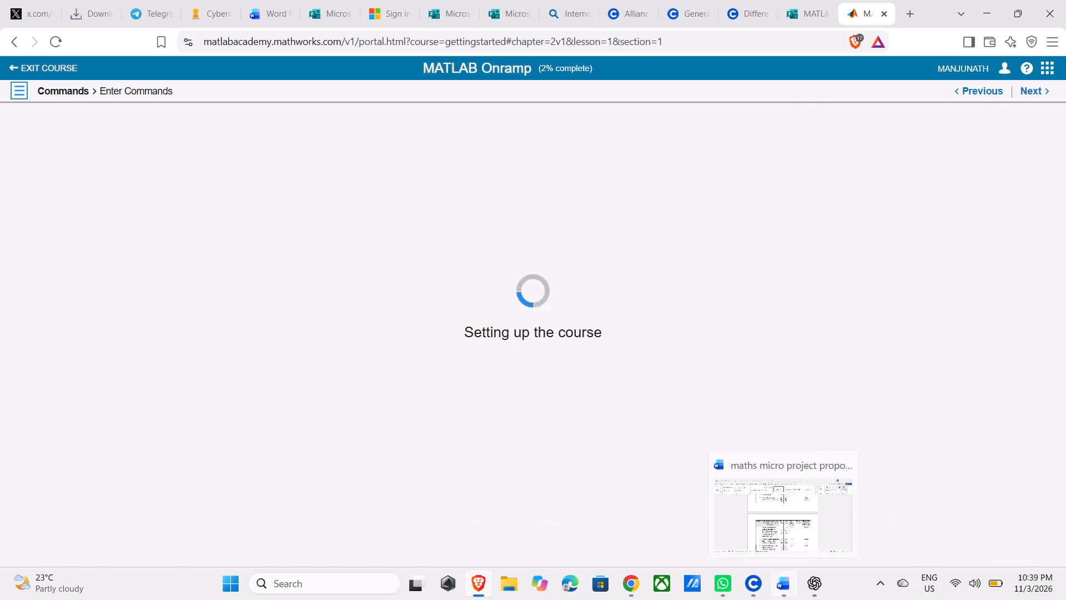
scroll(539, 357, down, 7)
scroll(539, 357, up, 11)
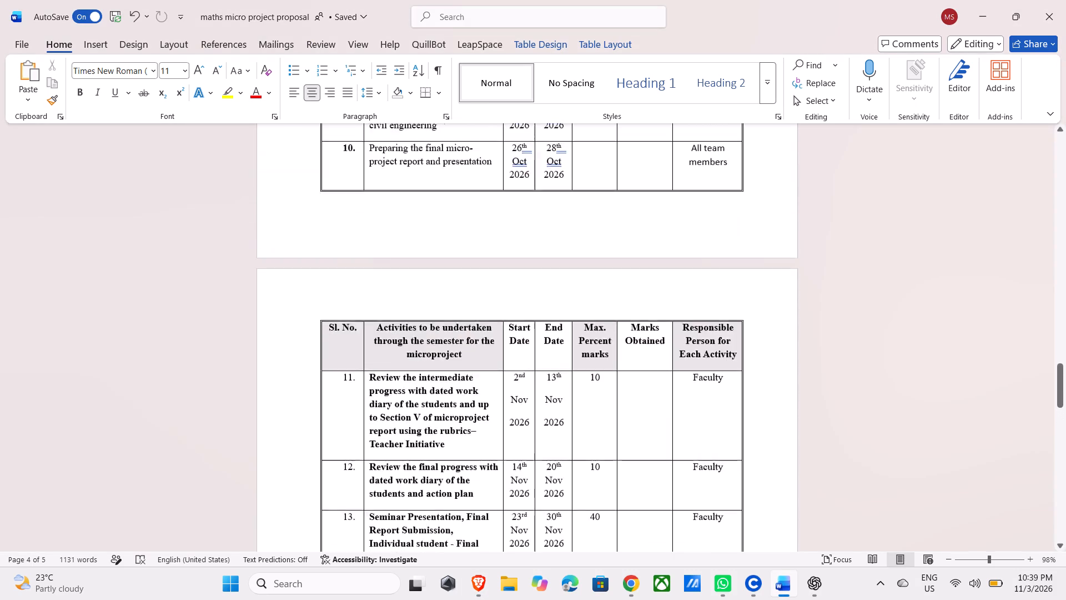
scroll(539, 357, up, 6)
scroll(483, 429, up, 13)
scroll(483, 429, up, 14)
scroll(483, 429, up, 12)
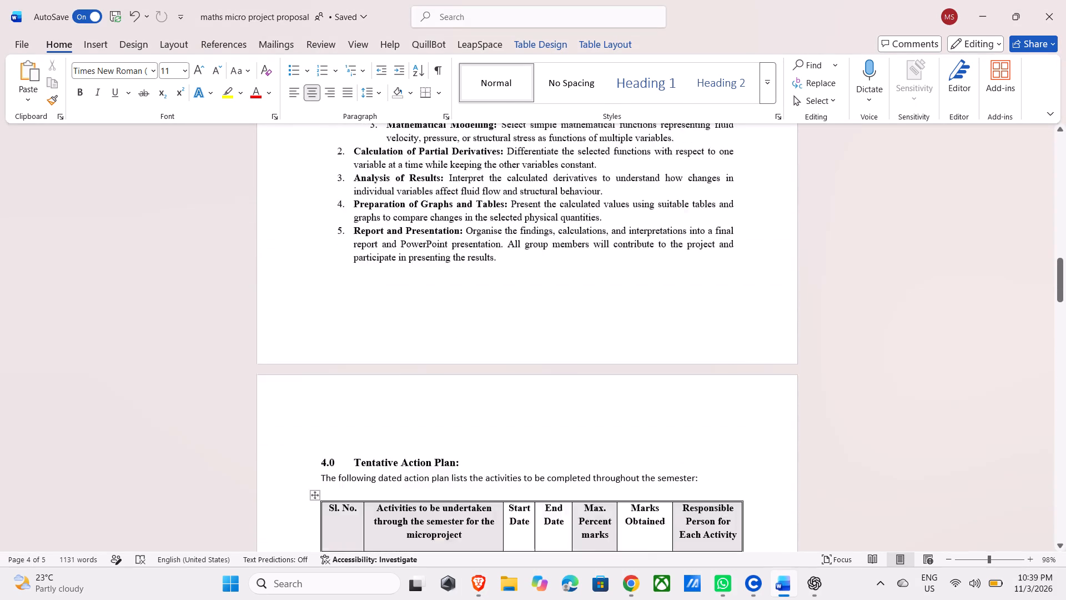
scroll(451, 483, up, 14)
scroll(450, 488, up, 11)
scroll(450, 488, up, 16)
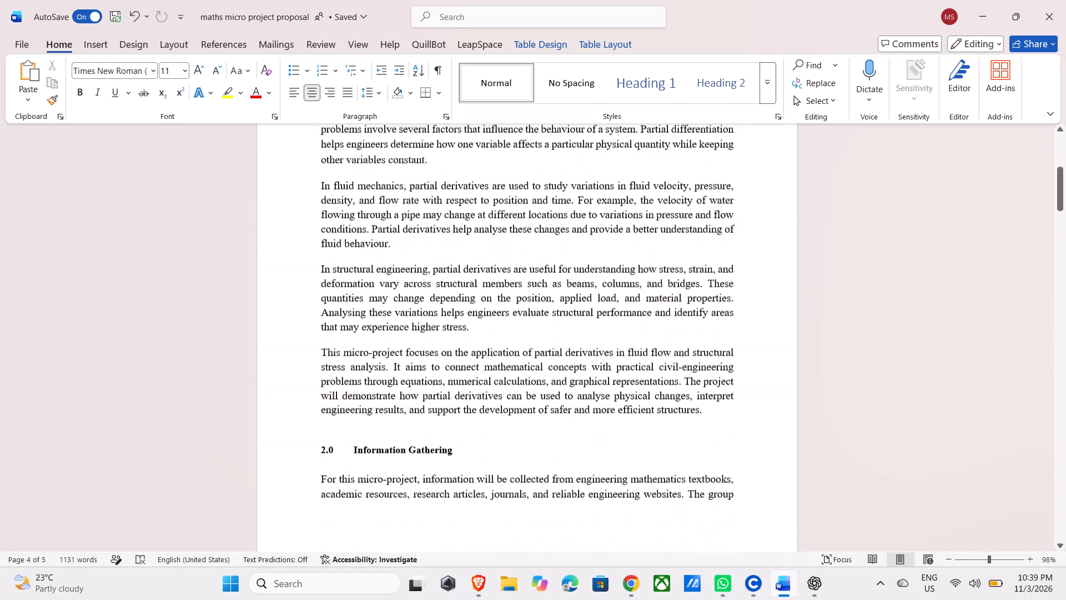
scroll(450, 488, up, 14)
scroll(450, 488, up, 10)
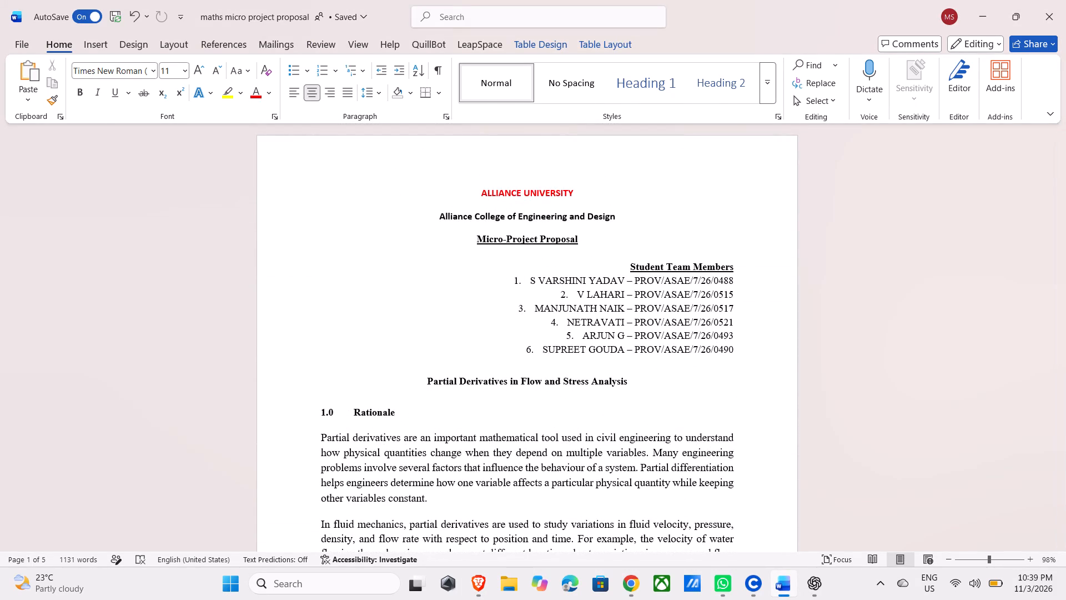
Open the proposal's print settings and apply the existing page setup margins to the whole document.
click(14, 47)
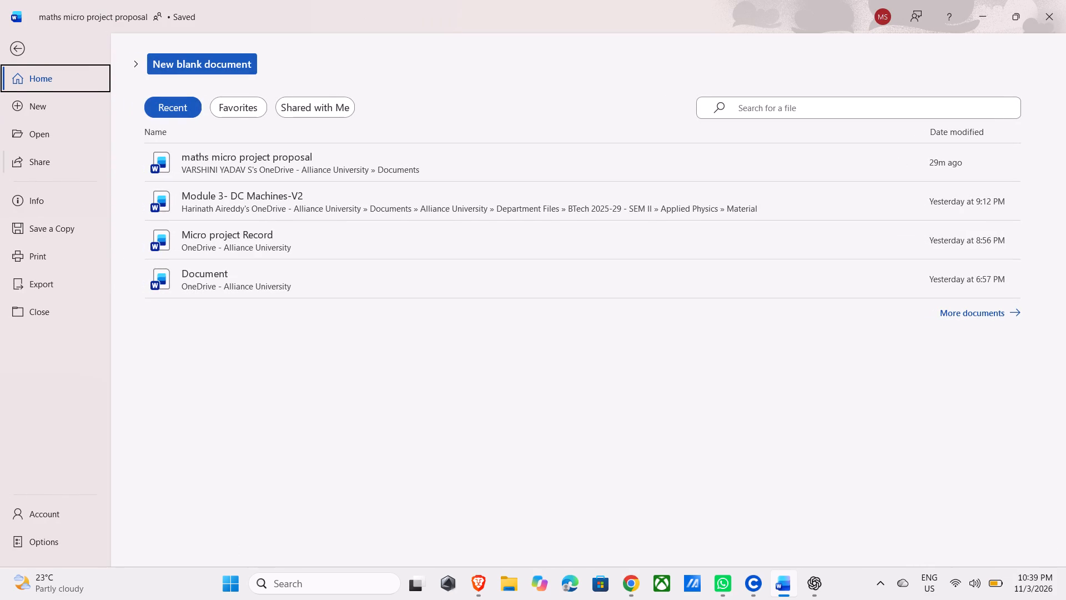
click(44, 259)
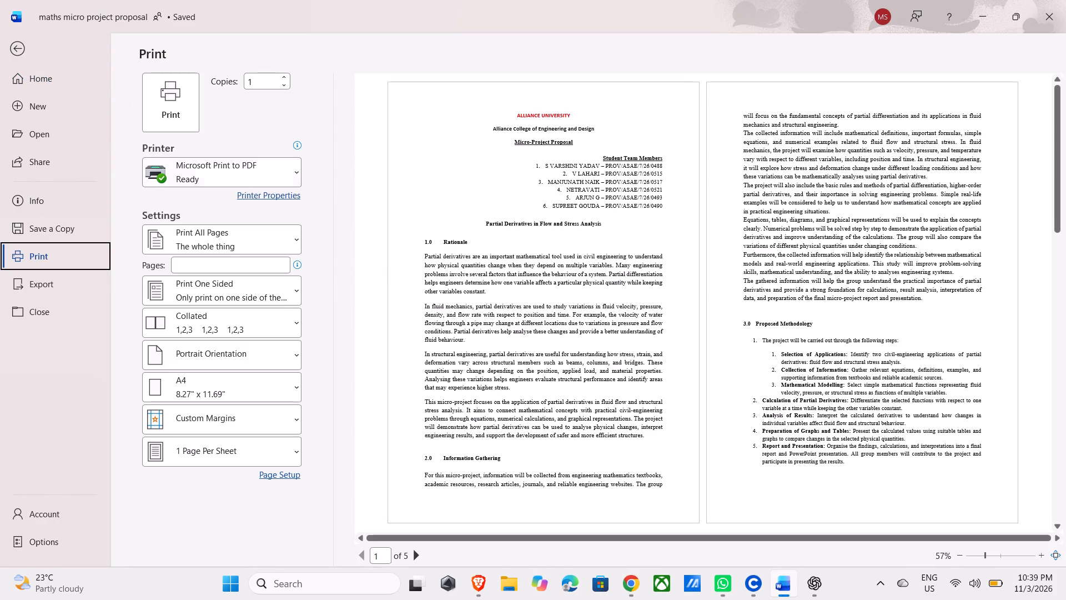
click(295, 176)
click(295, 175)
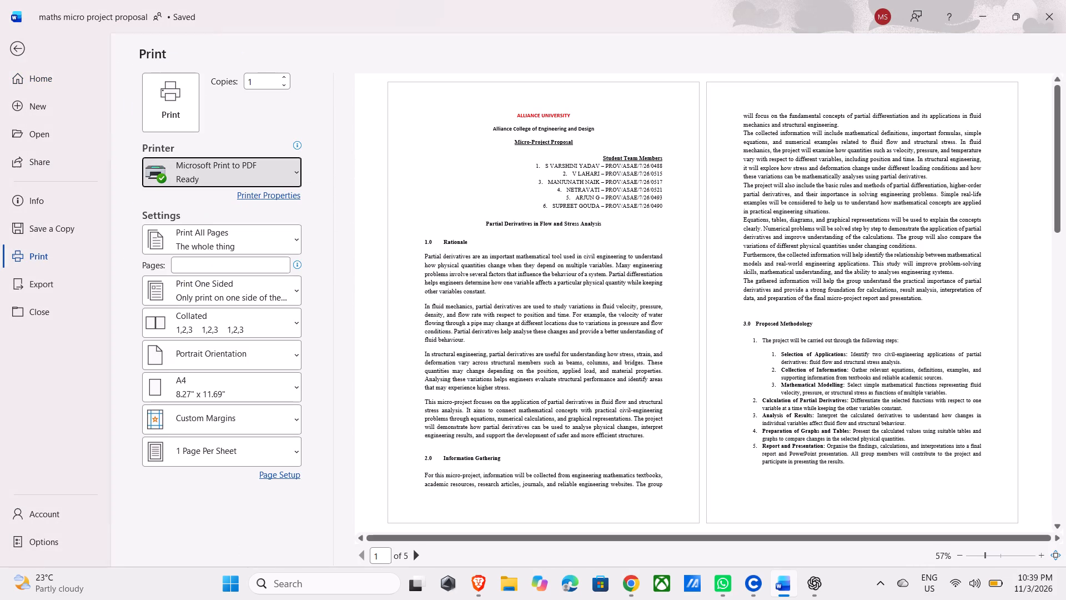
click(288, 479)
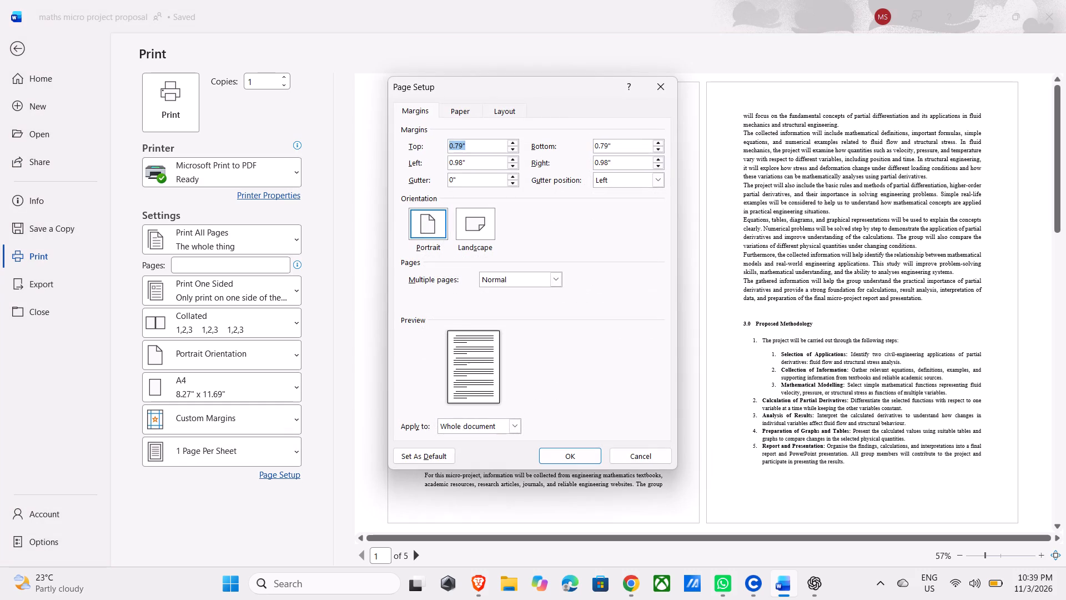
click(354, 357)
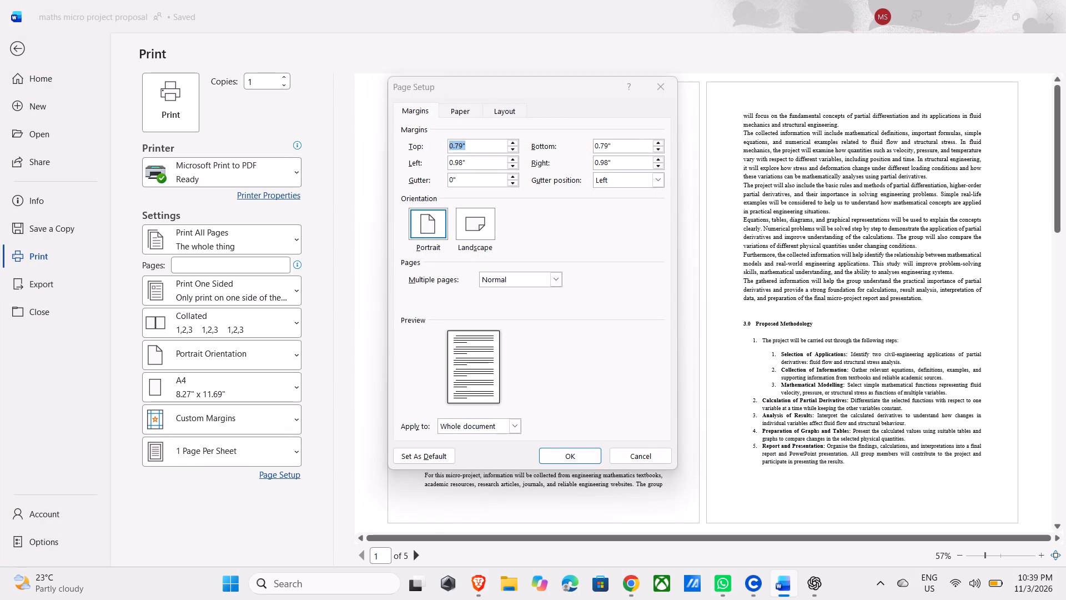
click(543, 452)
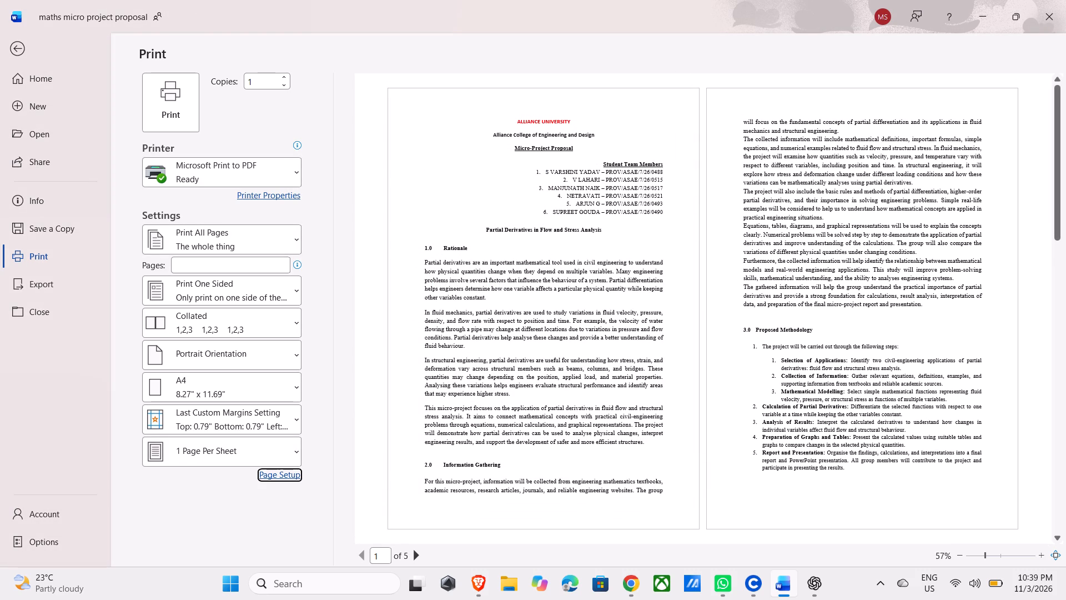
Check the page range and one-sided print settings, and examine the print preview through the last page.
click(170, 239)
click(208, 305)
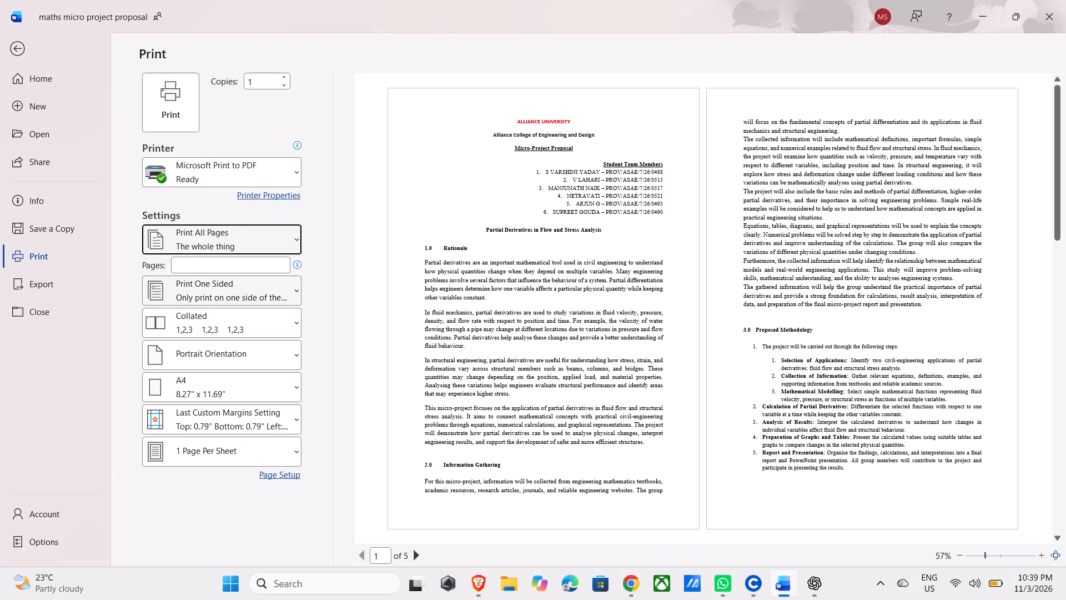
click(264, 263)
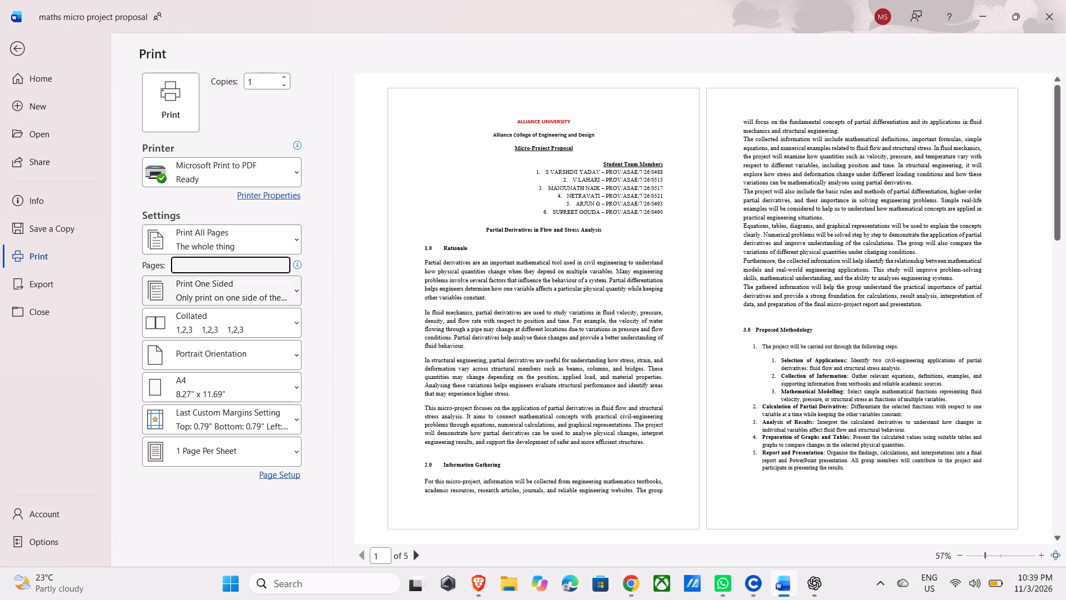
click(262, 296)
click(263, 287)
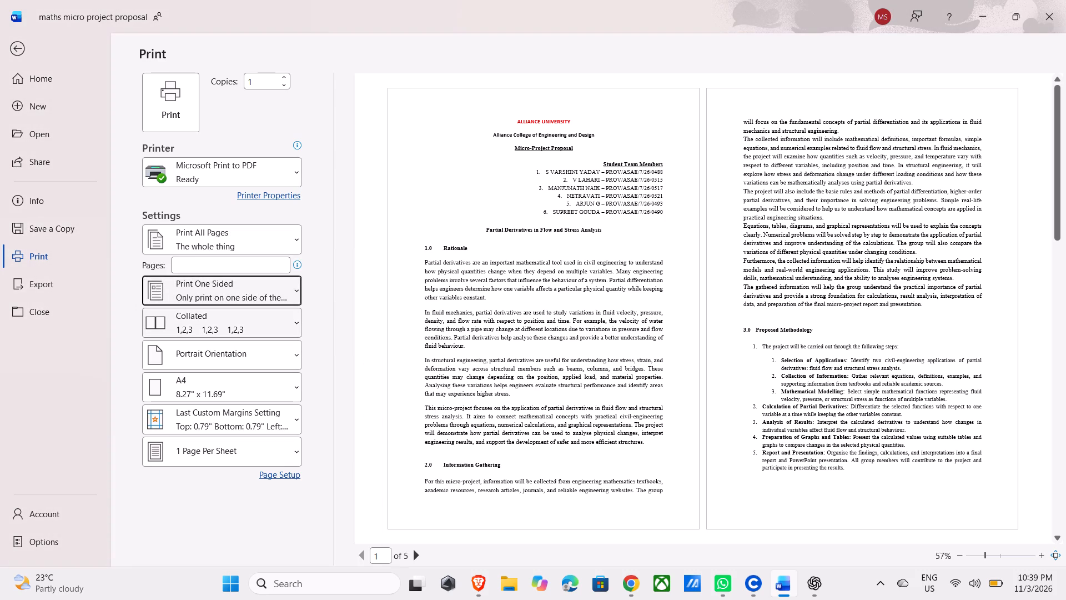
scroll(411, 408, down, 3)
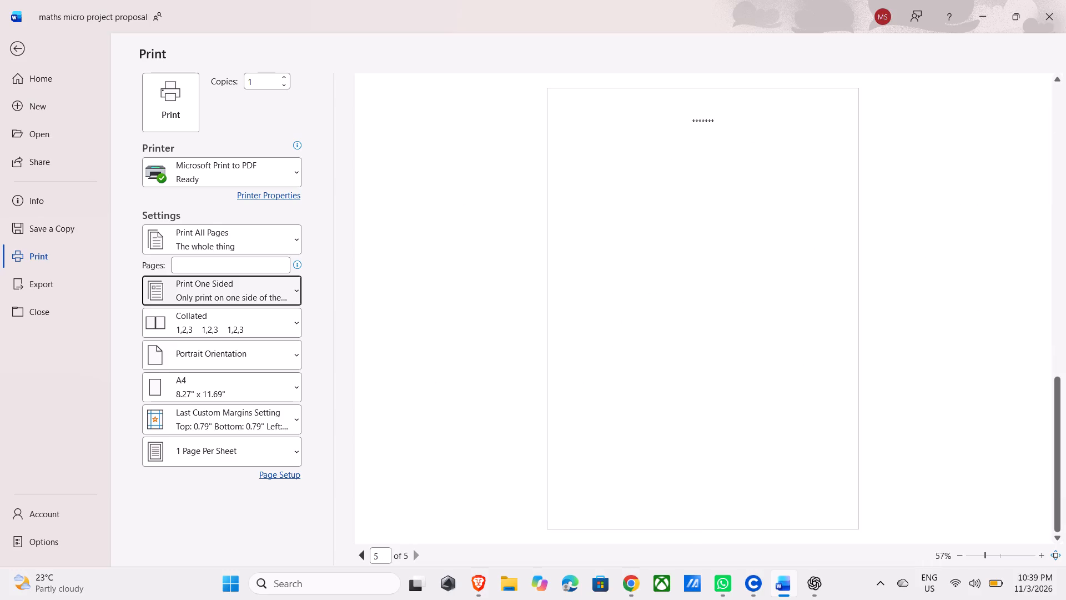
scroll(692, 379, down, 2)
Save a copy of the maths micro project proposal as a PDF in the shared OneDrive Documents folder.
click(69, 226)
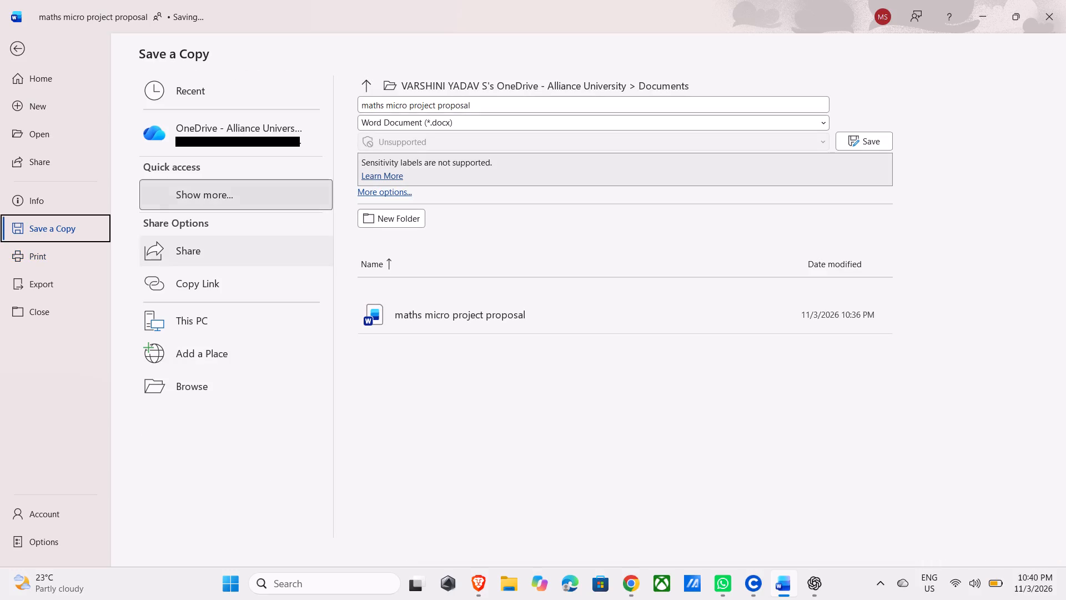
click(516, 126)
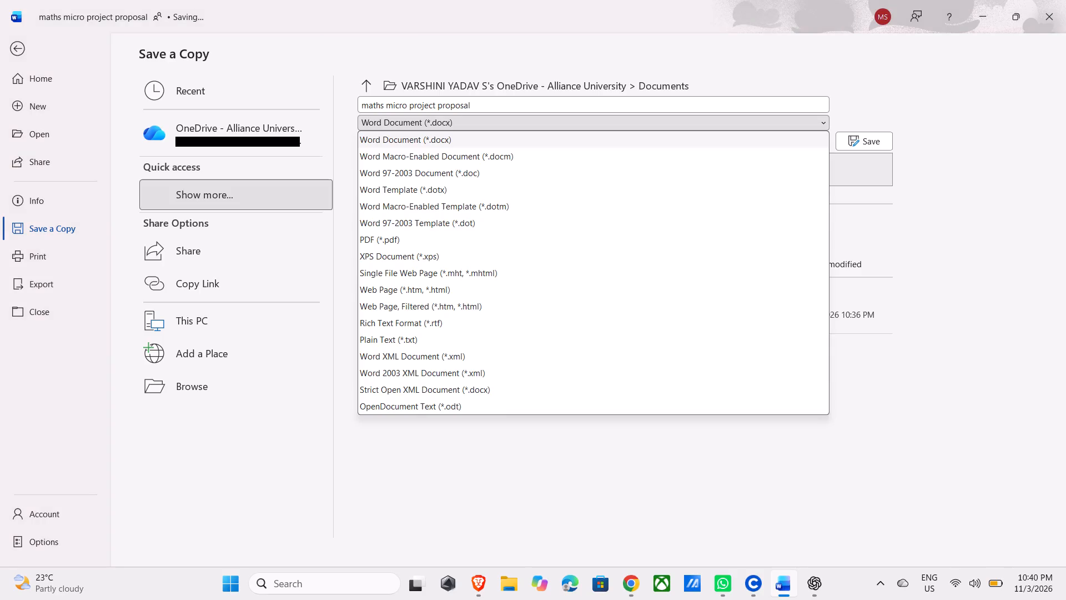
click(485, 240)
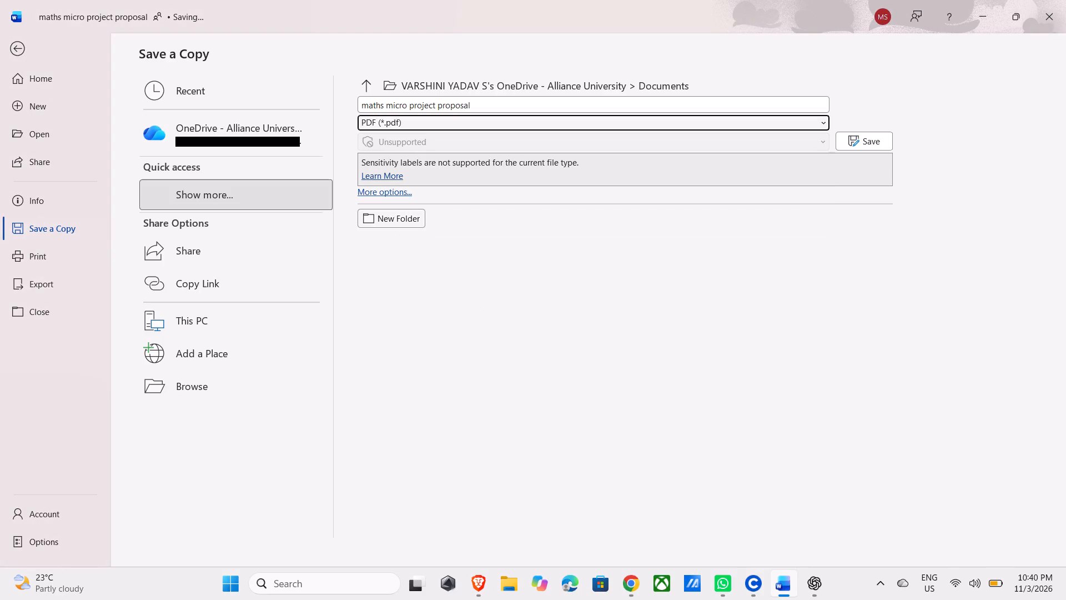
click(856, 139)
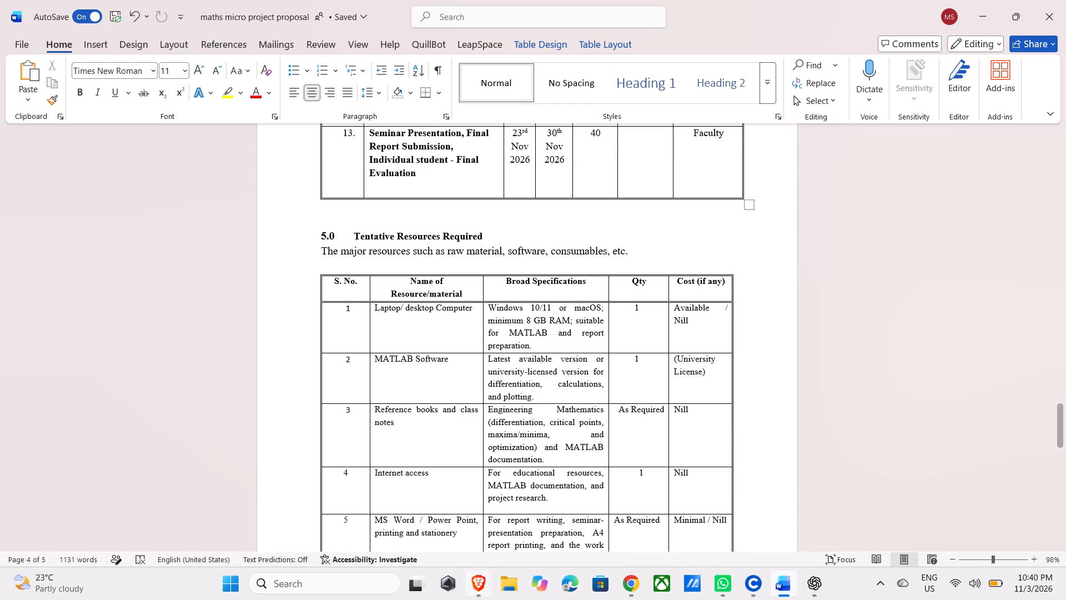
Check the recent files in File Explorer for the proposal PDF, and close the window.
click(501, 591)
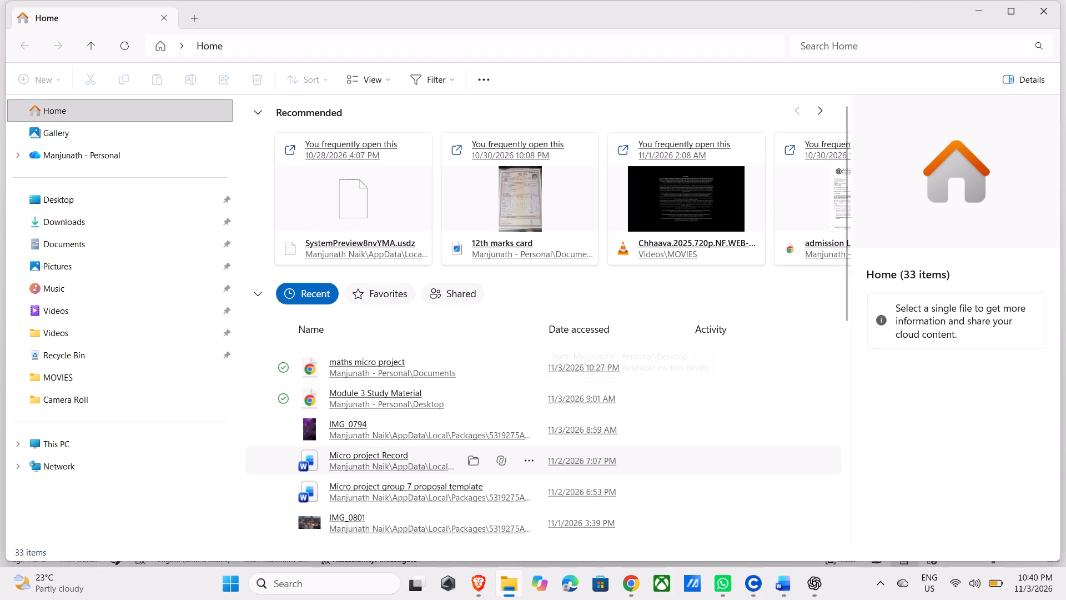
right_click(736, 461)
right_click(918, 417)
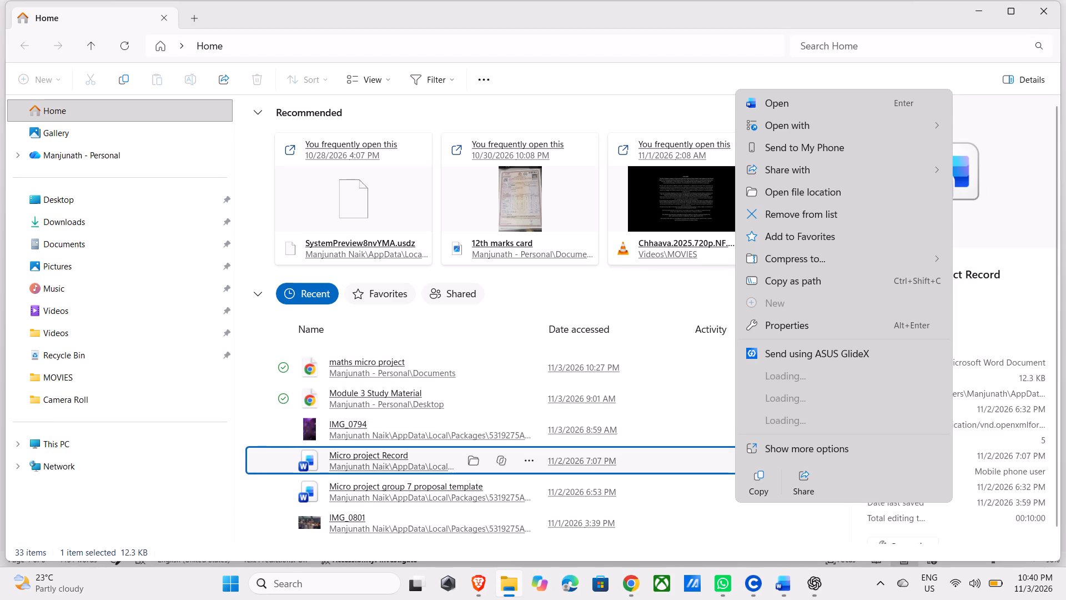
click(1020, 144)
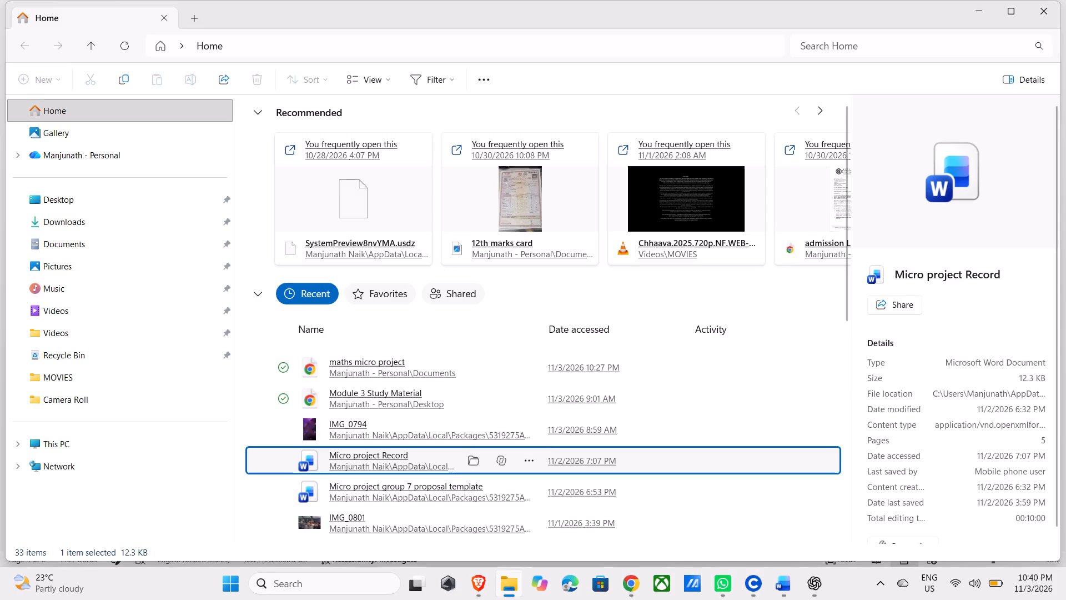
click(1039, 6)
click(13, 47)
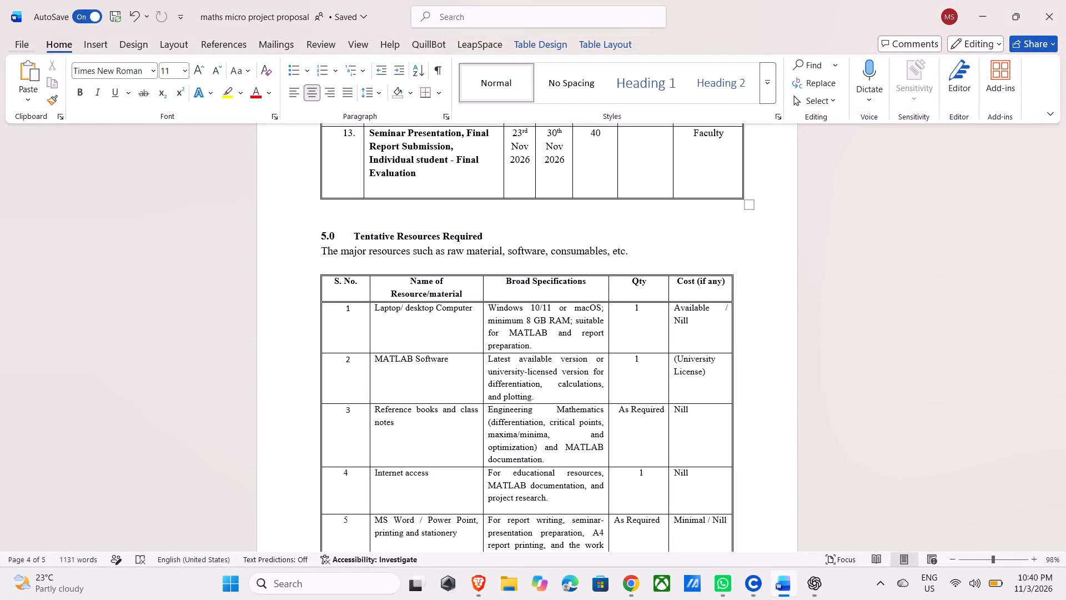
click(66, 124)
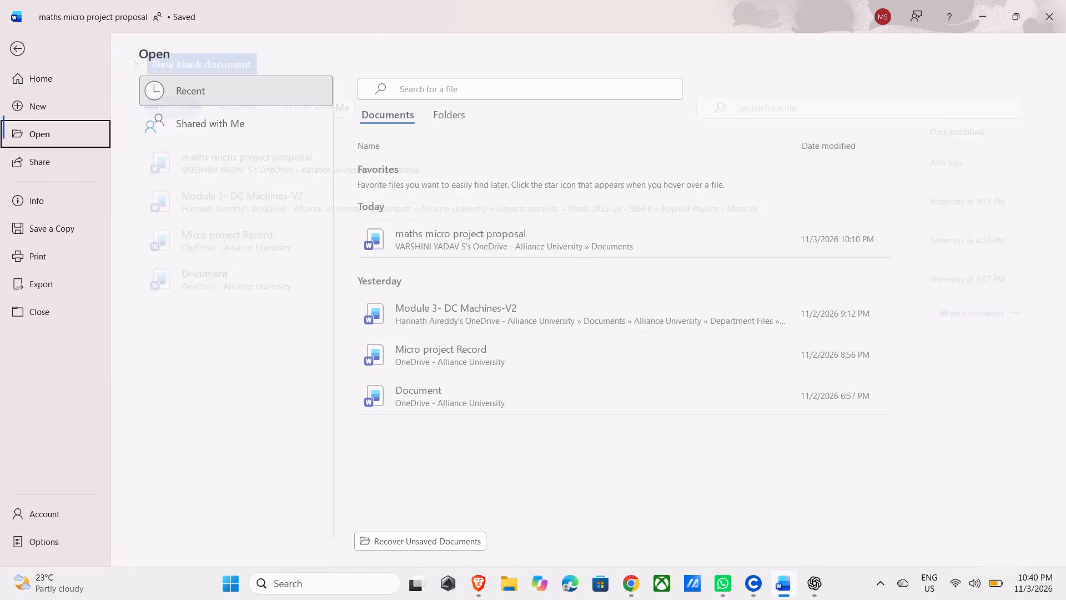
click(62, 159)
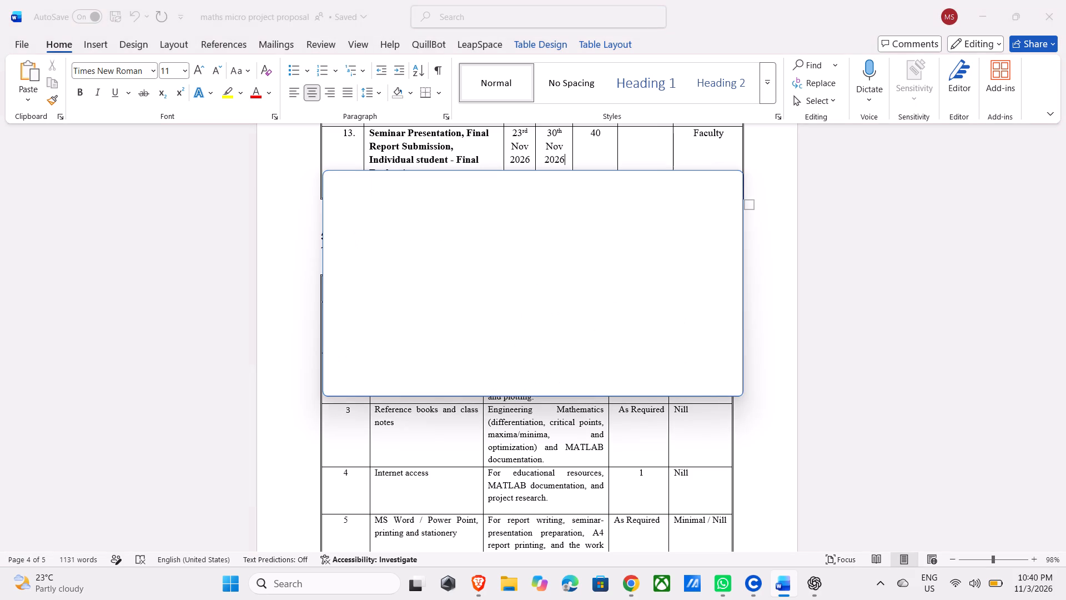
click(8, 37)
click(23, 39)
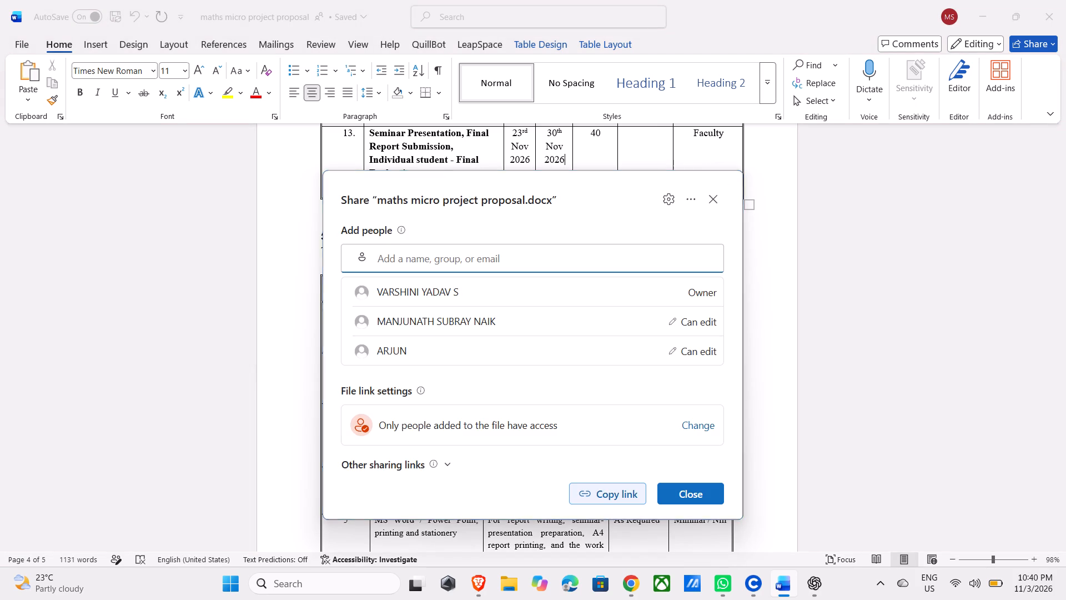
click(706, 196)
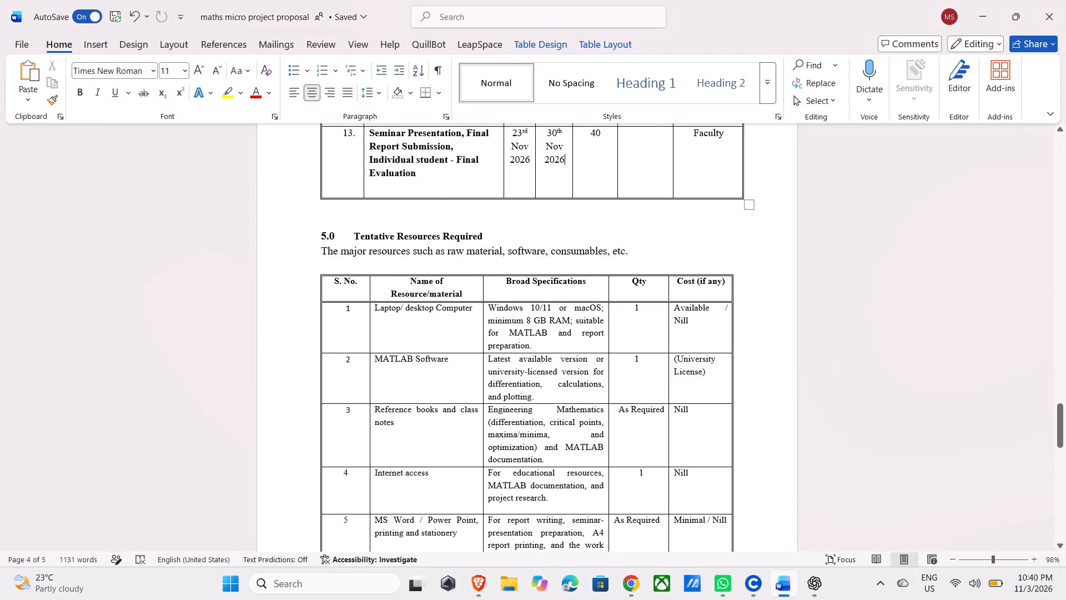
Open the proposal's print preview, examine all pages from the title page to the last, and return to the document.
click(30, 50)
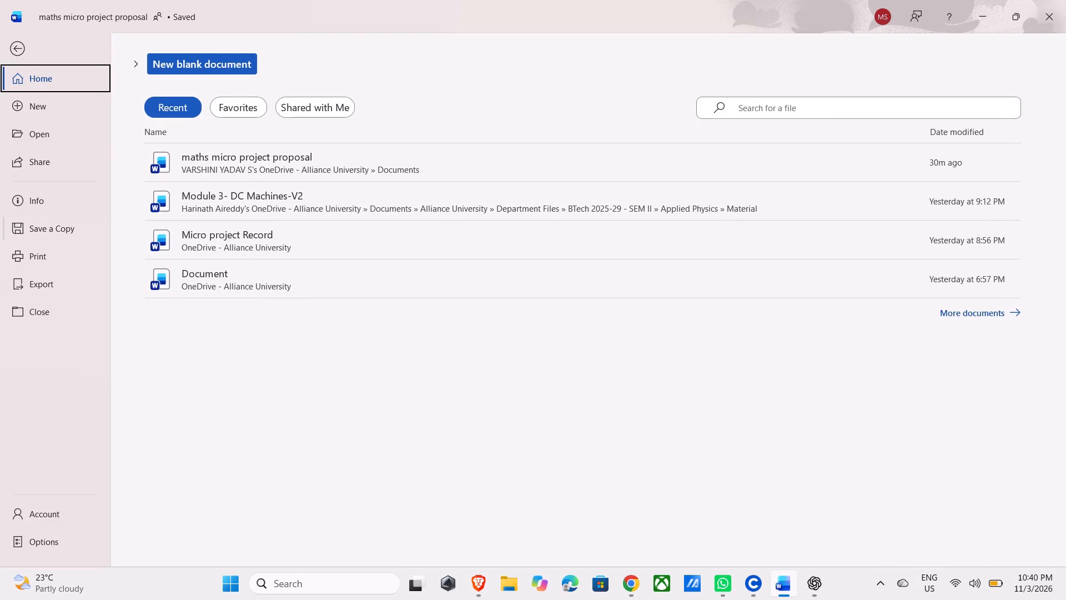
click(46, 258)
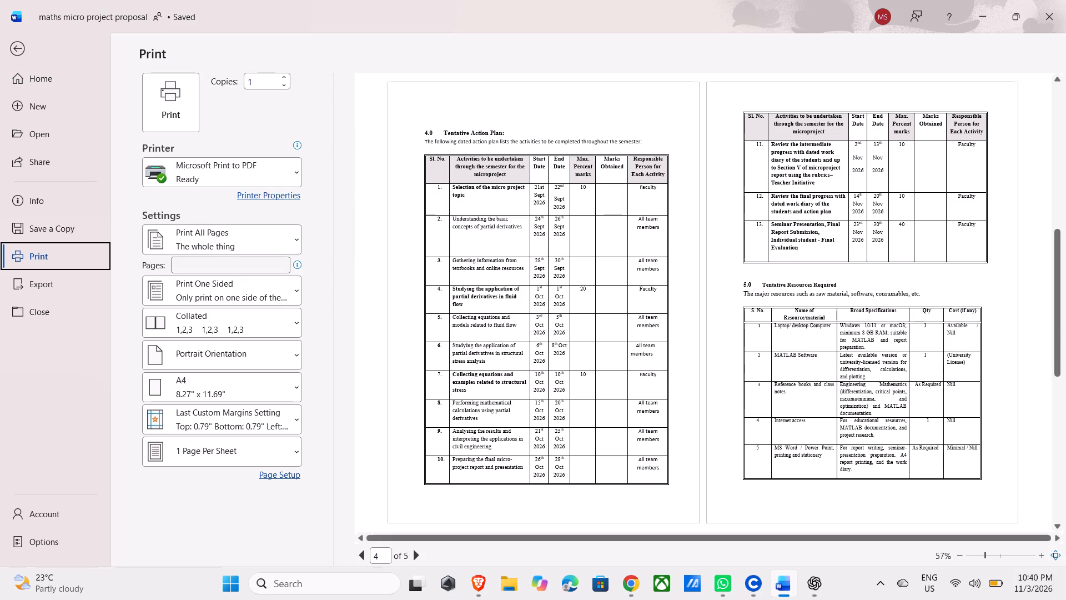
scroll(481, 278, down, 3)
scroll(506, 285, up, 2)
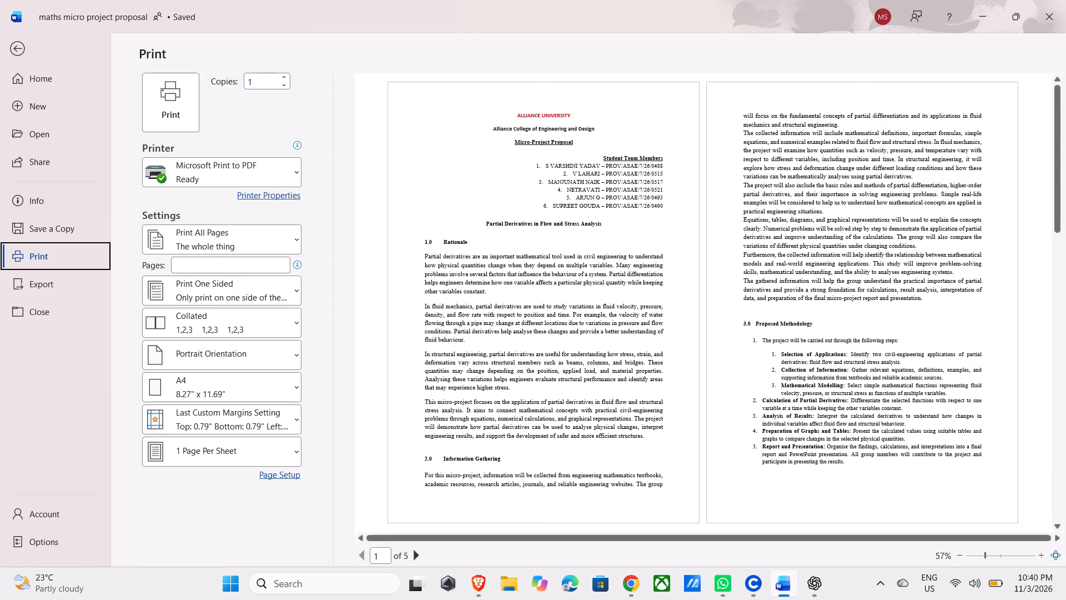
scroll(506, 285, up, 1)
scroll(506, 285, down, 2)
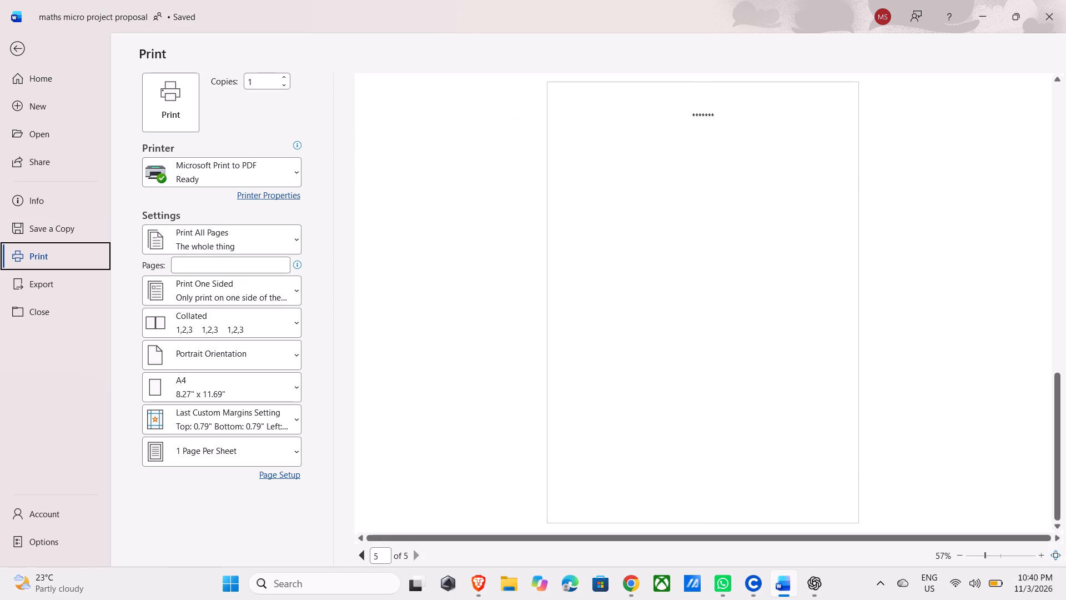
scroll(506, 285, up, 1)
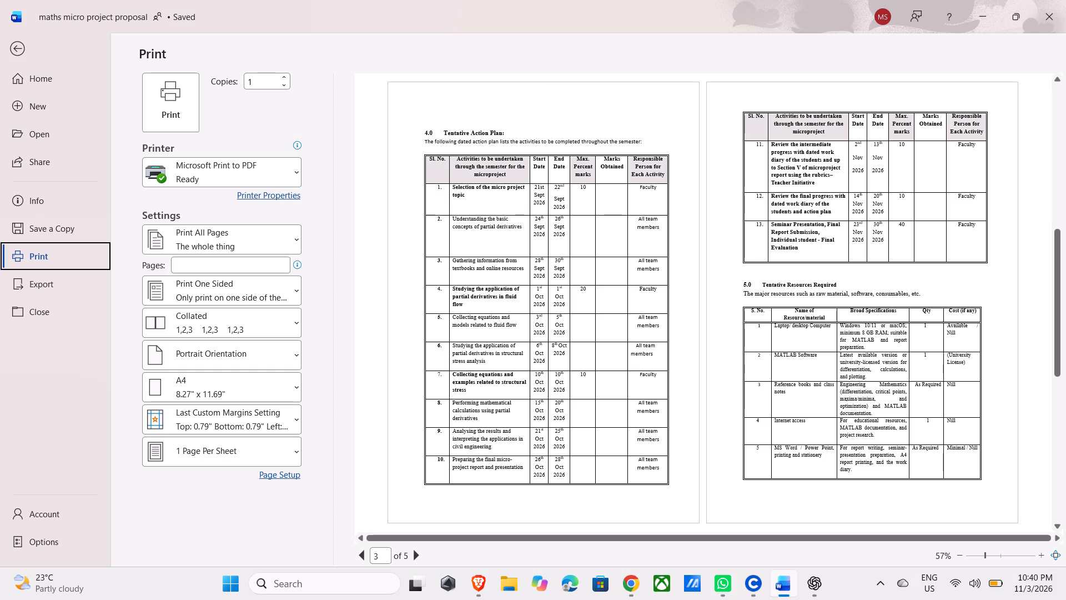
scroll(506, 285, down, 1)
click(14, 50)
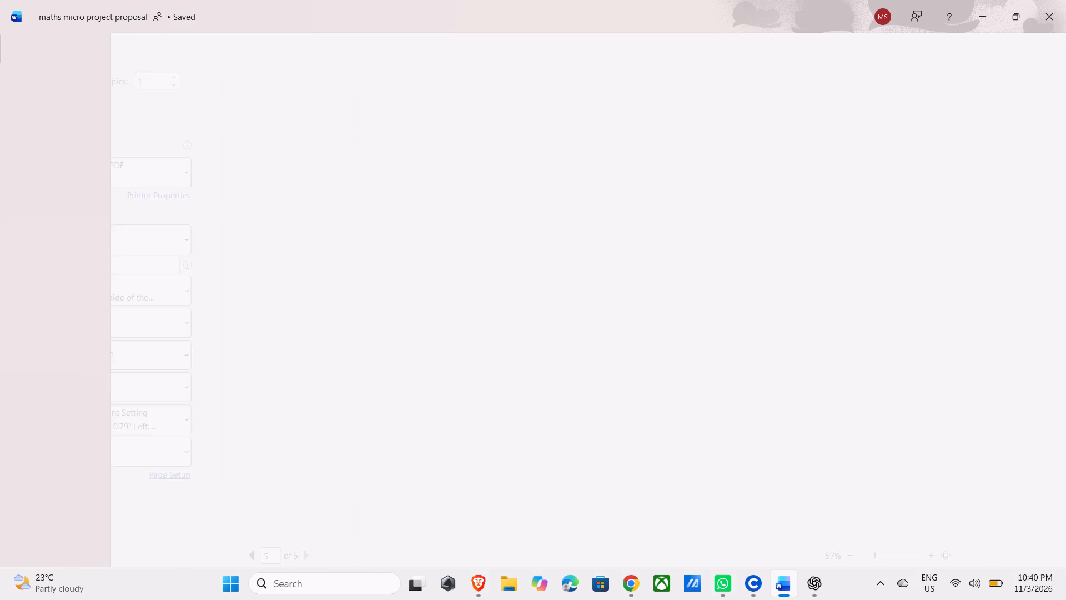
Pull the closing asterisk line up directly beneath the resources table by deleting the space above it, and indent it with five spaces.
scroll(421, 272, down, 17)
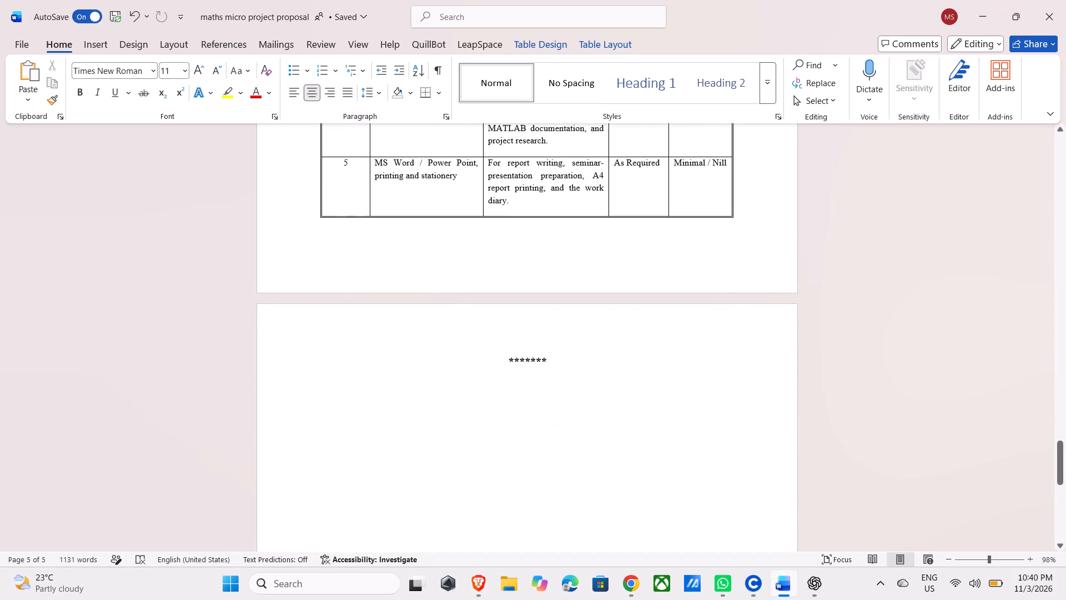
click(481, 353)
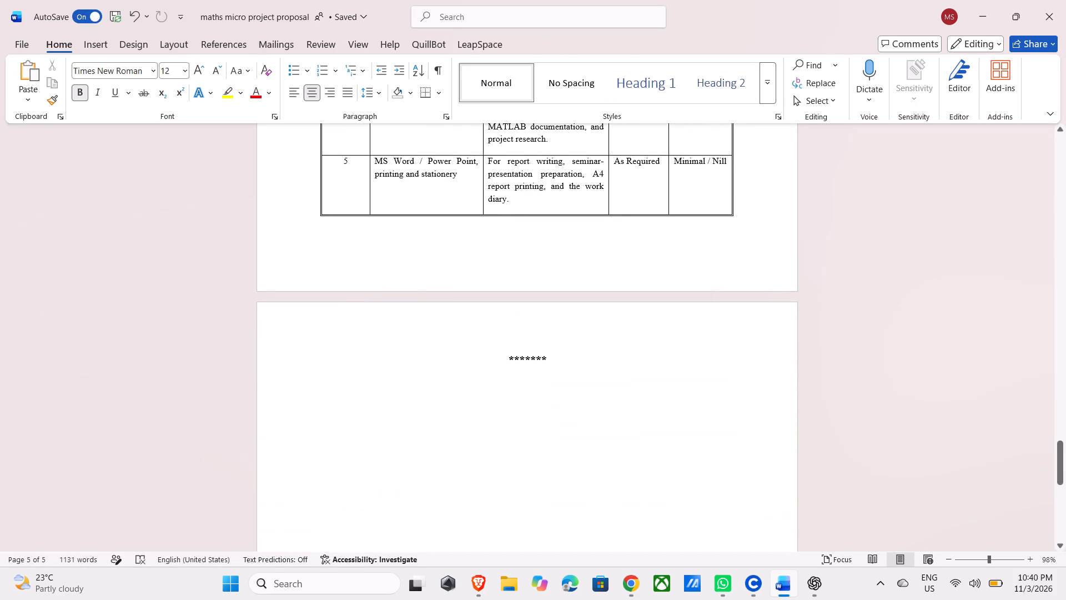
key(BackSpace)
key(BackSpace)
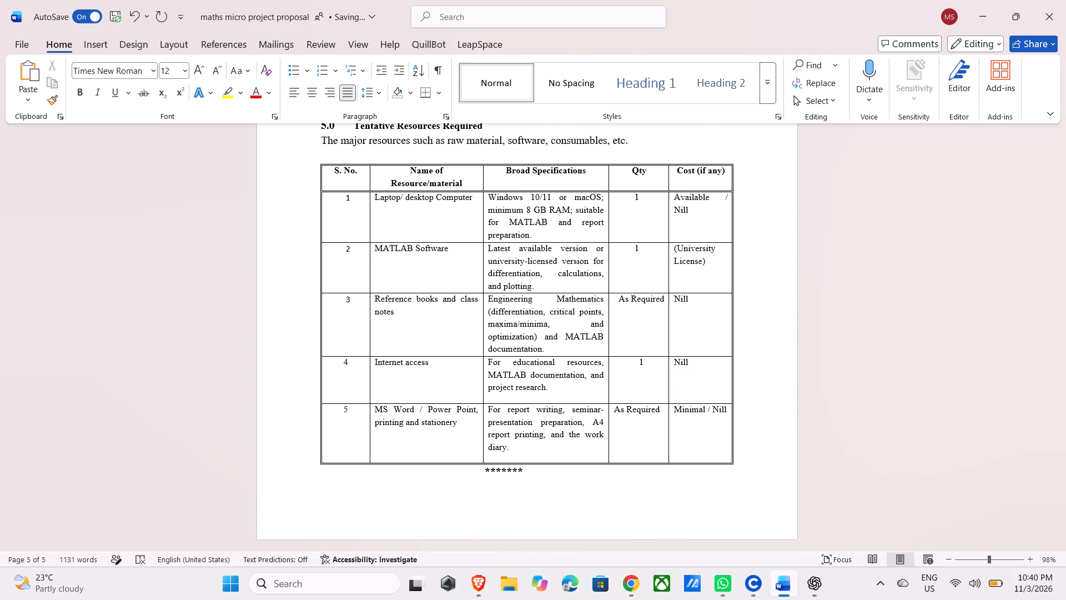
key(space)
key(space)
key(space)
key(space)
key(space)
key(Return)
key(BackSpace)
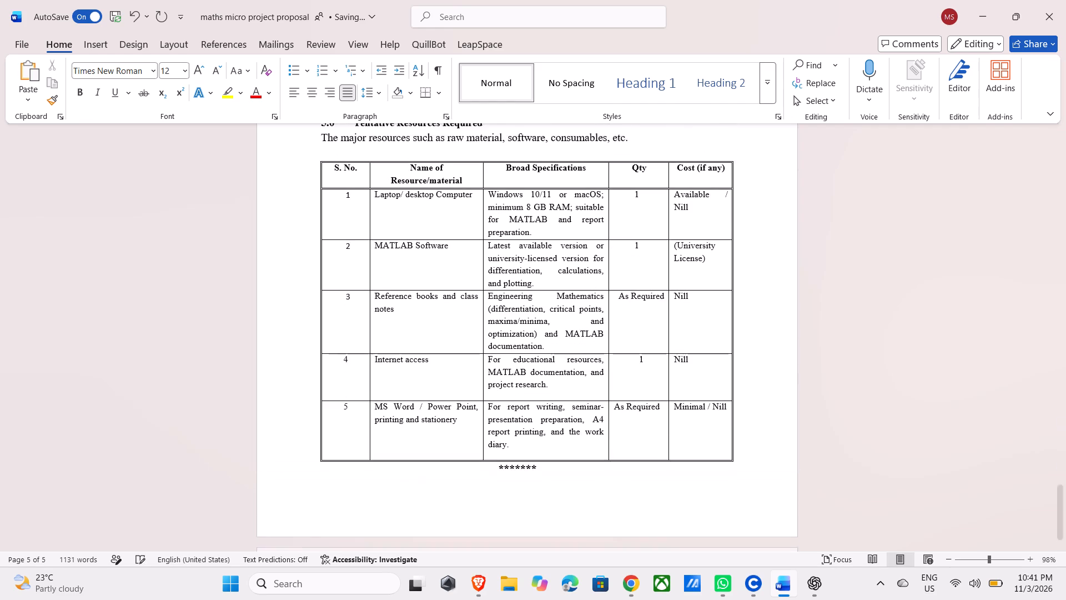
Review the proposed methodology and action plan pages for their layout and spacing.
click(490, 357)
scroll(454, 359, up, 2)
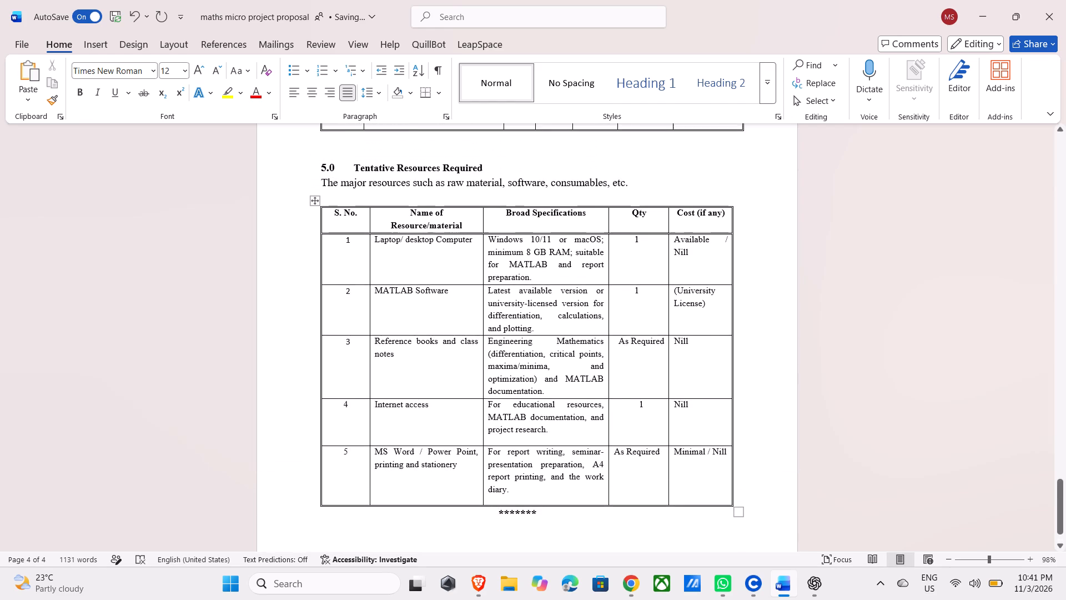
scroll(454, 359, up, 16)
scroll(454, 359, up, 18)
scroll(454, 359, up, 15)
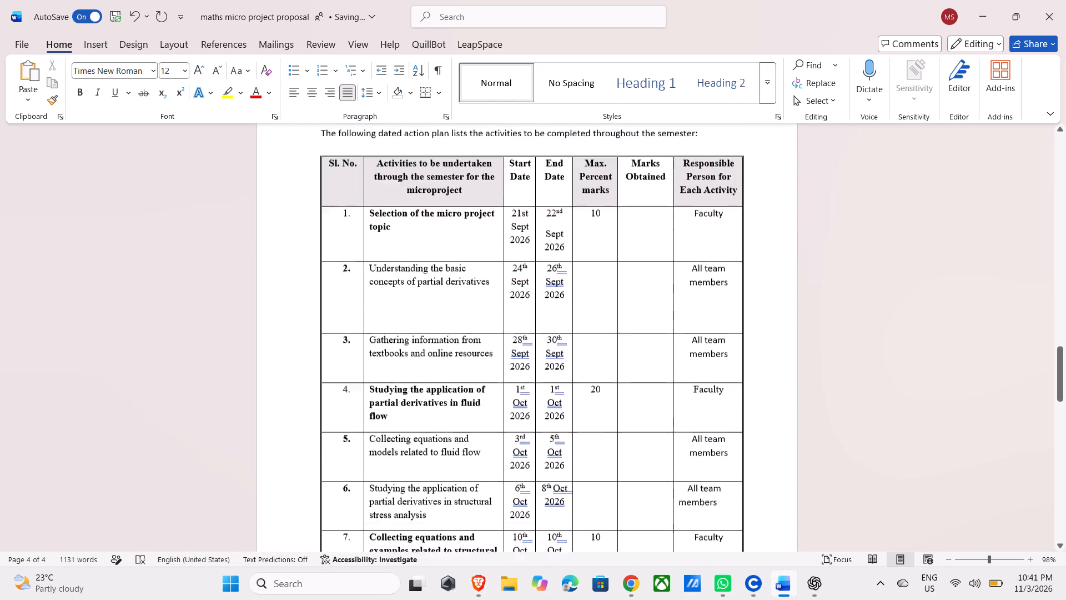
scroll(454, 359, up, 6)
scroll(454, 359, down, 18)
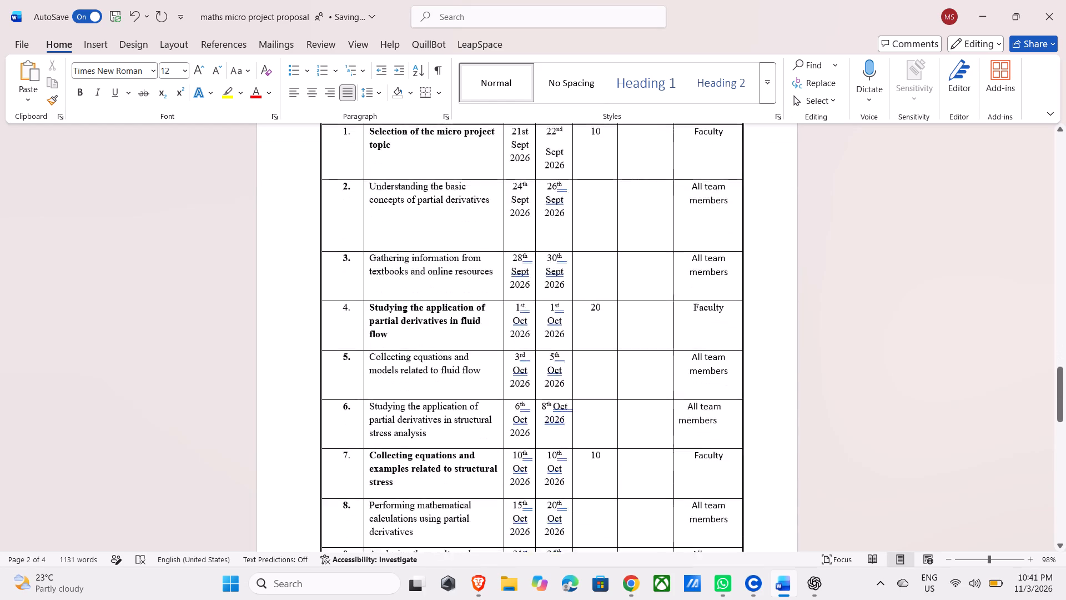
scroll(437, 347, down, 11)
scroll(436, 347, up, 16)
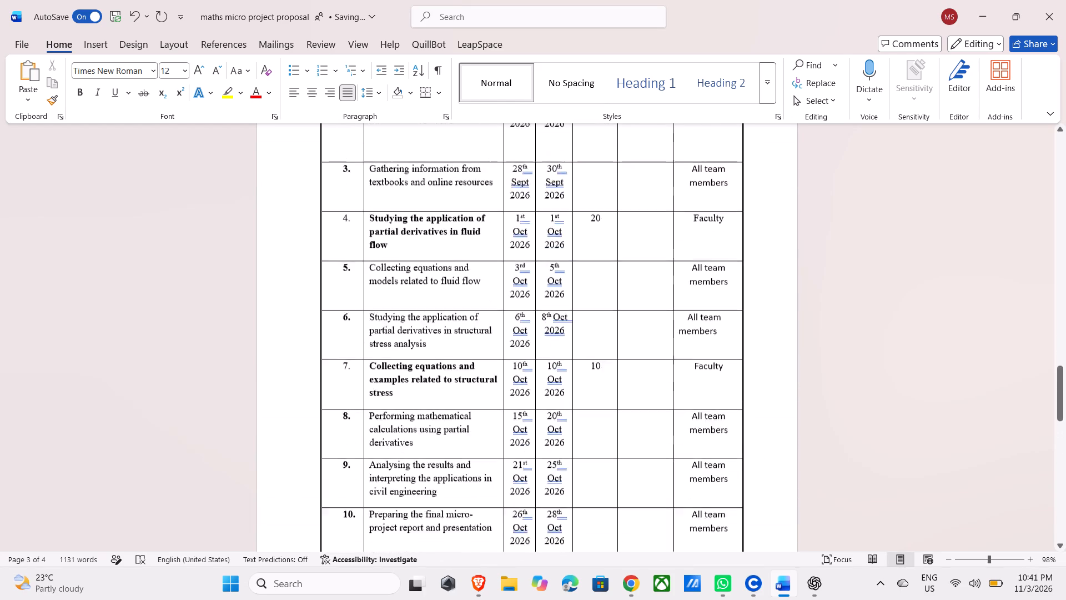
scroll(438, 332, up, 20)
scroll(438, 332, up, 5)
scroll(399, 425, up, 8)
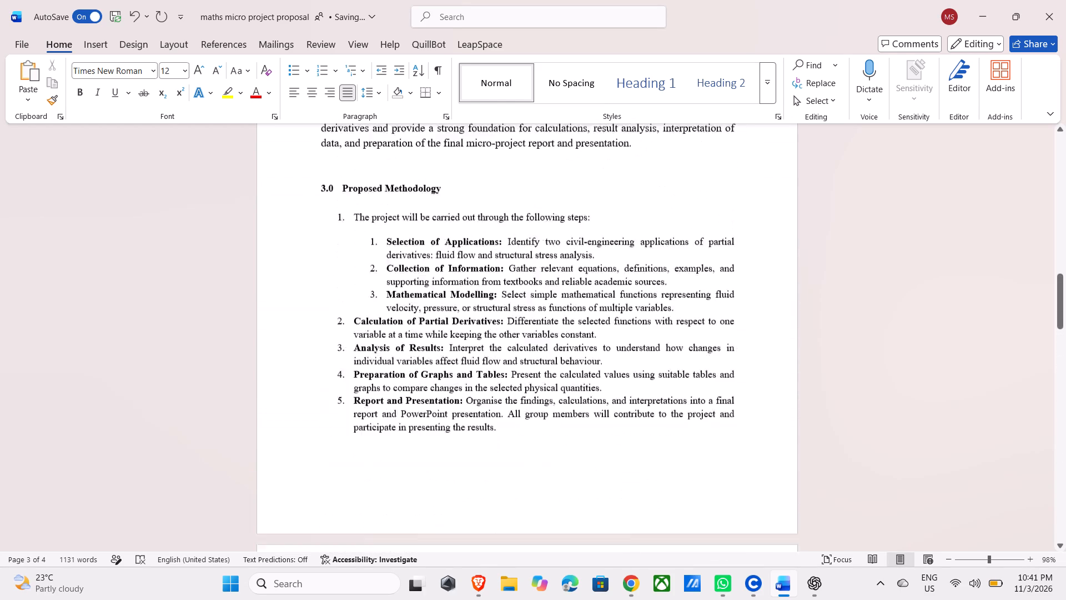
scroll(399, 425, up, 5)
Remove the blank lines above the 4.0 Tentative Action Plan heading at the top of its page.
scroll(360, 417, down, 20)
scroll(360, 417, down, 2)
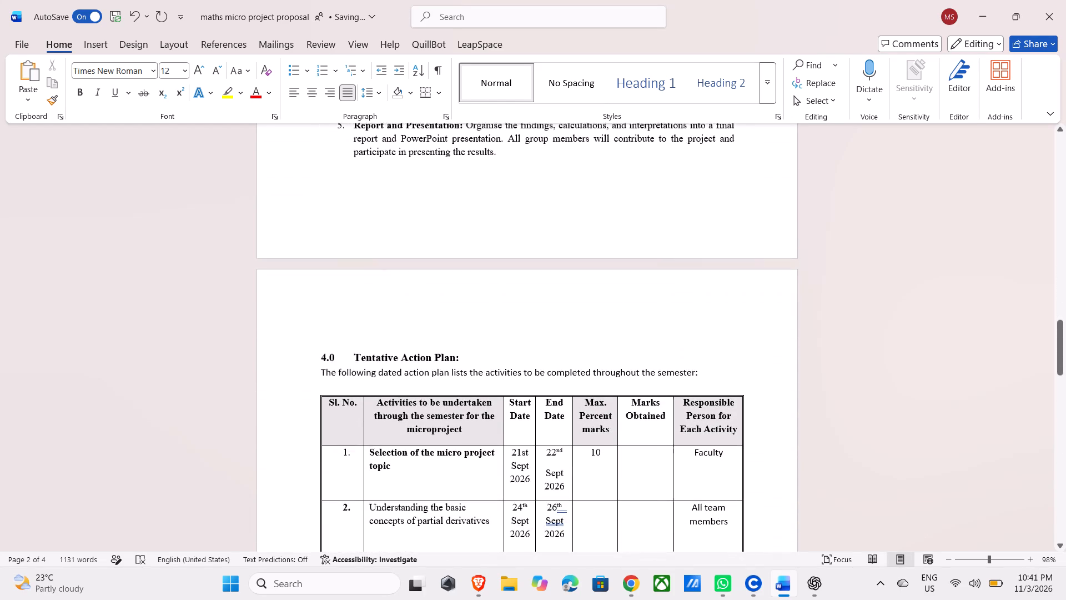
click(324, 358)
click(319, 356)
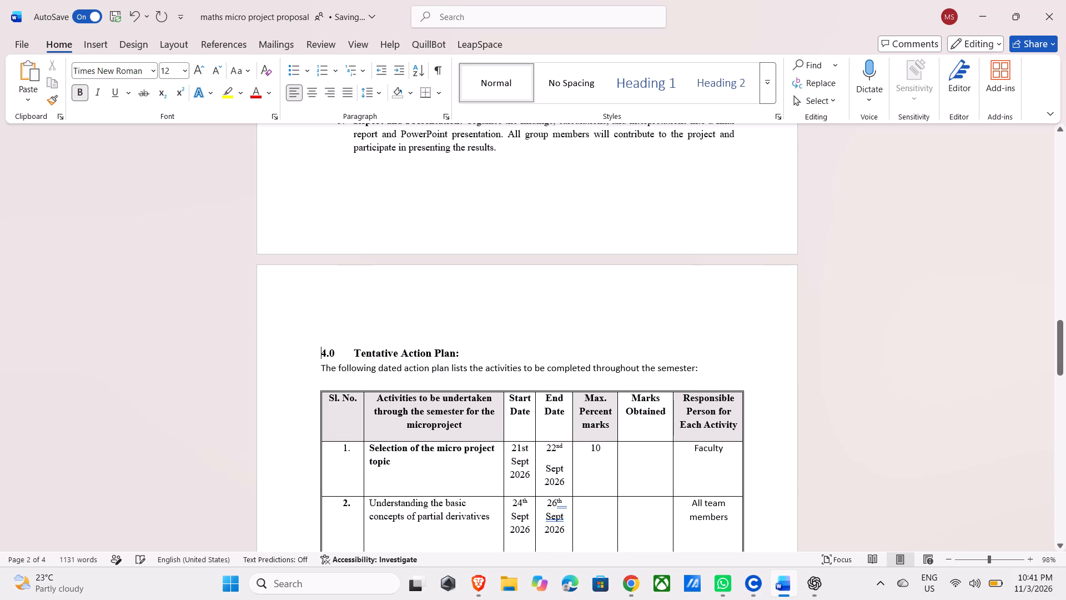
key(BackSpace)
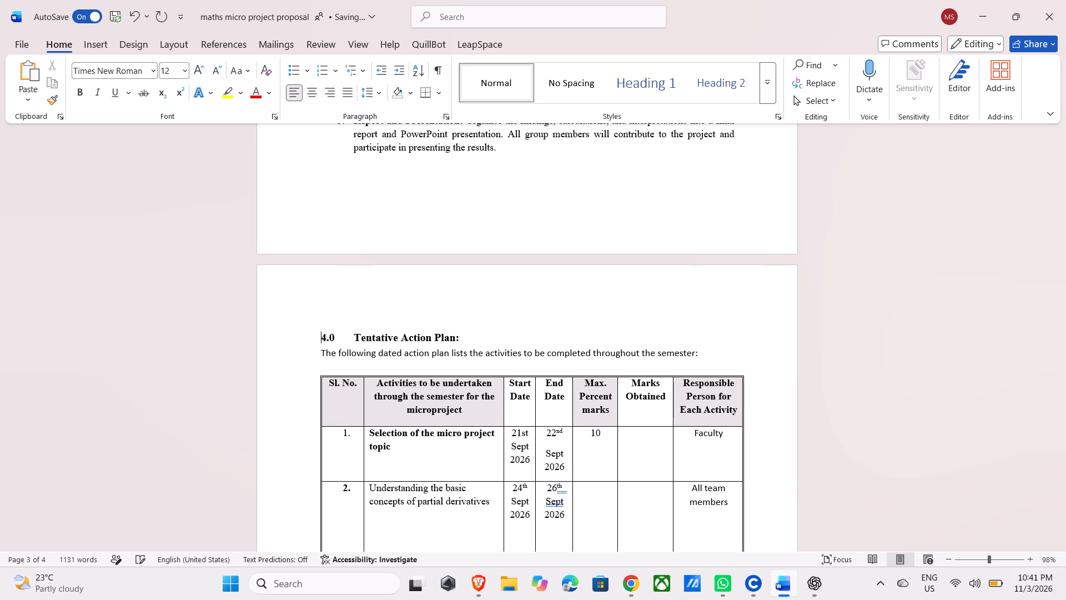
key(BackSpace)
Insert two line breaks before the closing asterisk line to separate it from the resources table.
scroll(319, 356, down, 9)
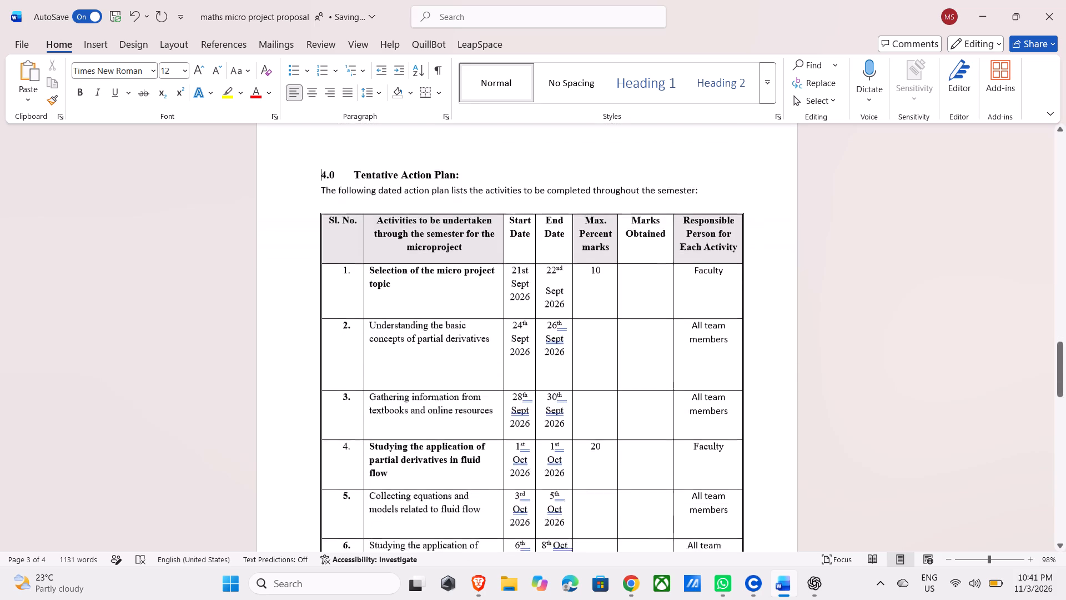
scroll(269, 350, down, 20)
scroll(269, 350, down, 10)
scroll(578, 327, down, 7)
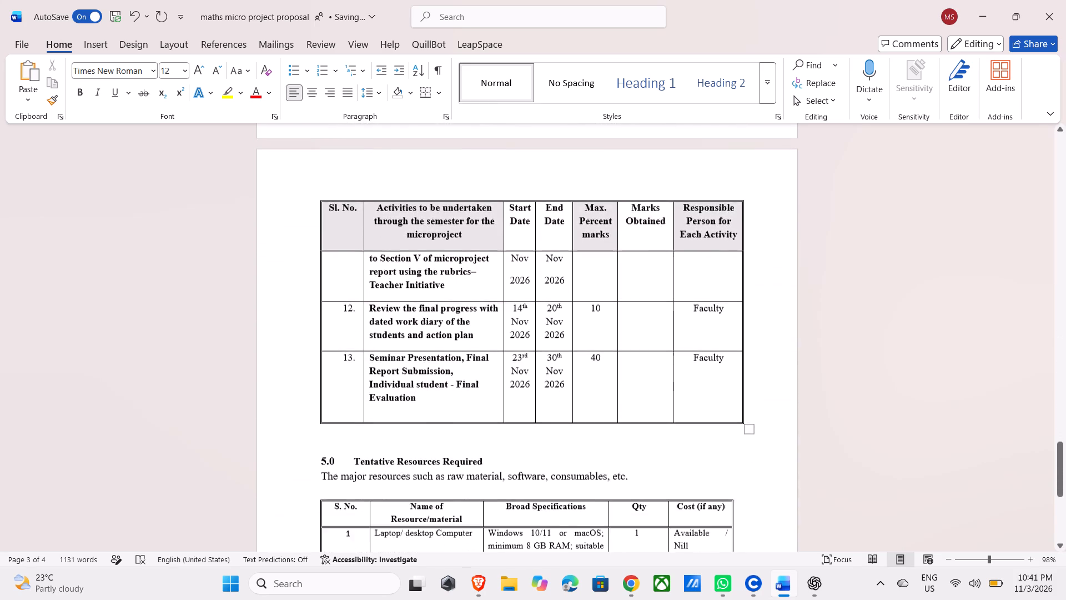
scroll(576, 332, down, 20)
scroll(576, 332, down, 1)
click(564, 443)
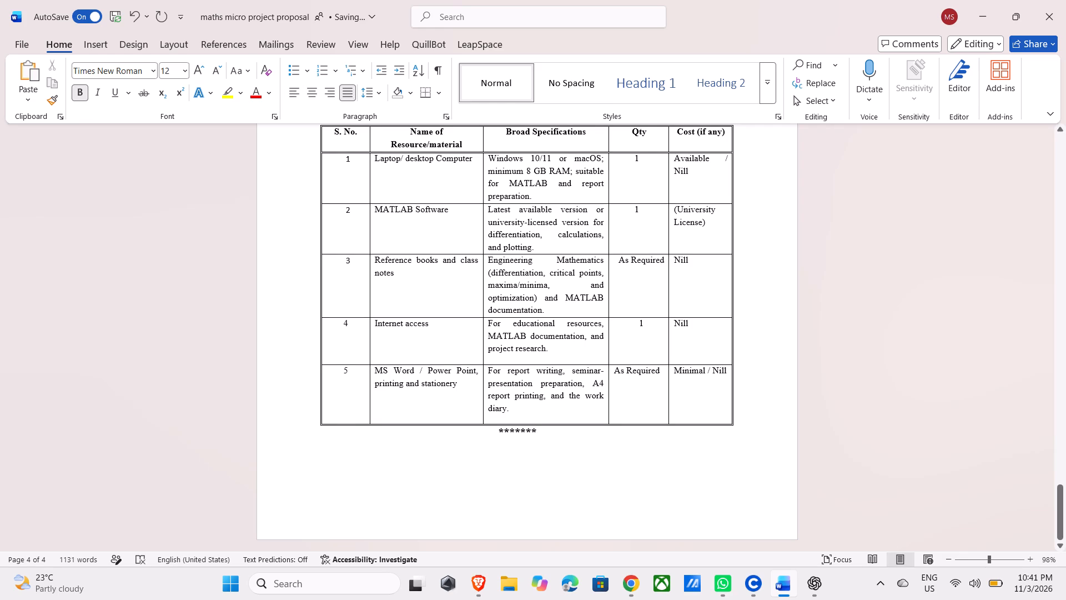
click(498, 433)
key(Return)
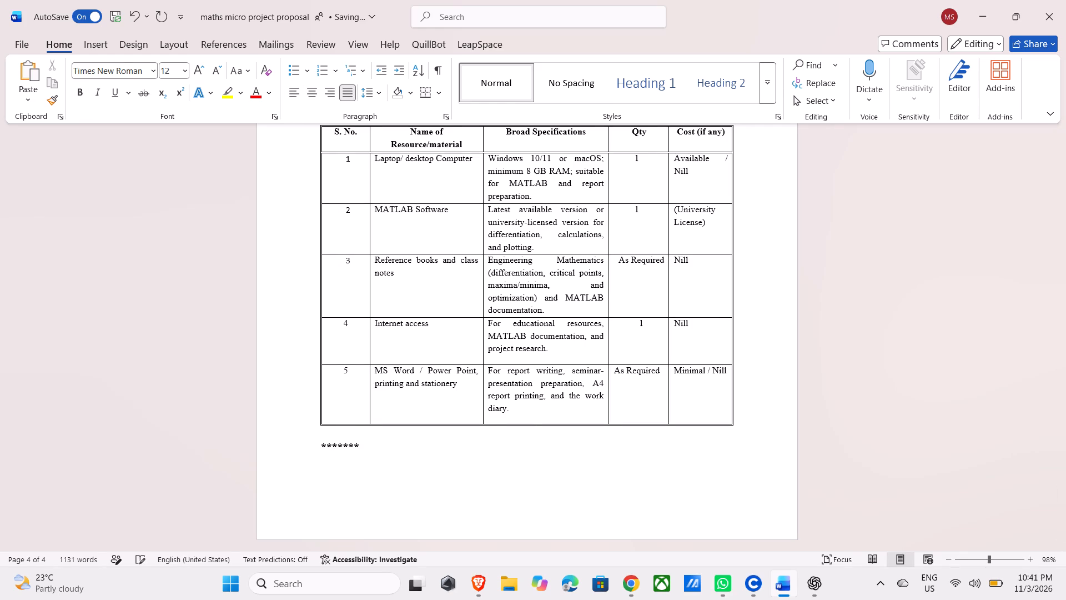
key(Return)
Shift the closing asterisk line inward with spaces and centre-align it on the page.
key(space)
key(space)
key(space)
key(space)
key(space)
key(space)
key(space)
key(space)
key(space)
key(space)
key(space)
key(space)
key(space)
key(space)
key(space)
key(space)
key(space)
key(space)
key(space)
key(space)
click(306, 87)
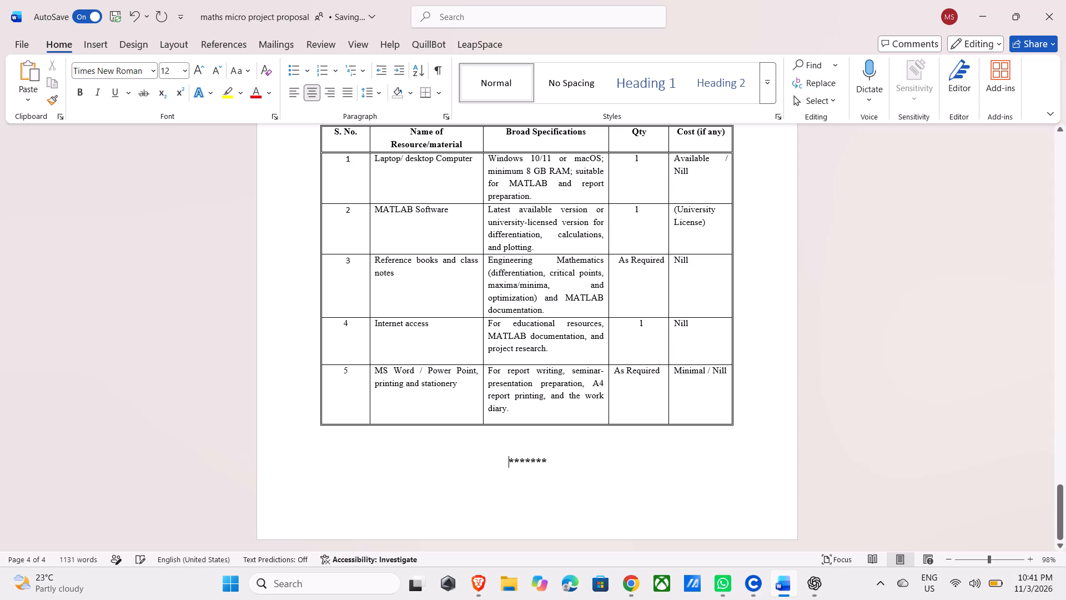
click(321, 417)
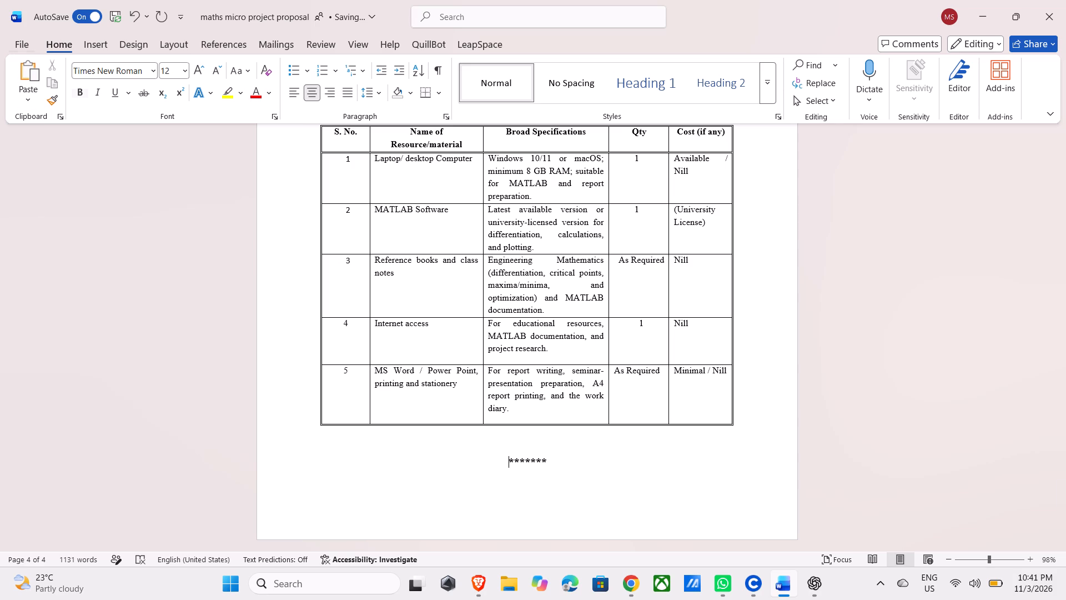
Open the print preview again and examine the layout of all the proposal's pages.
scroll(177, 162, down, 6)
click(23, 42)
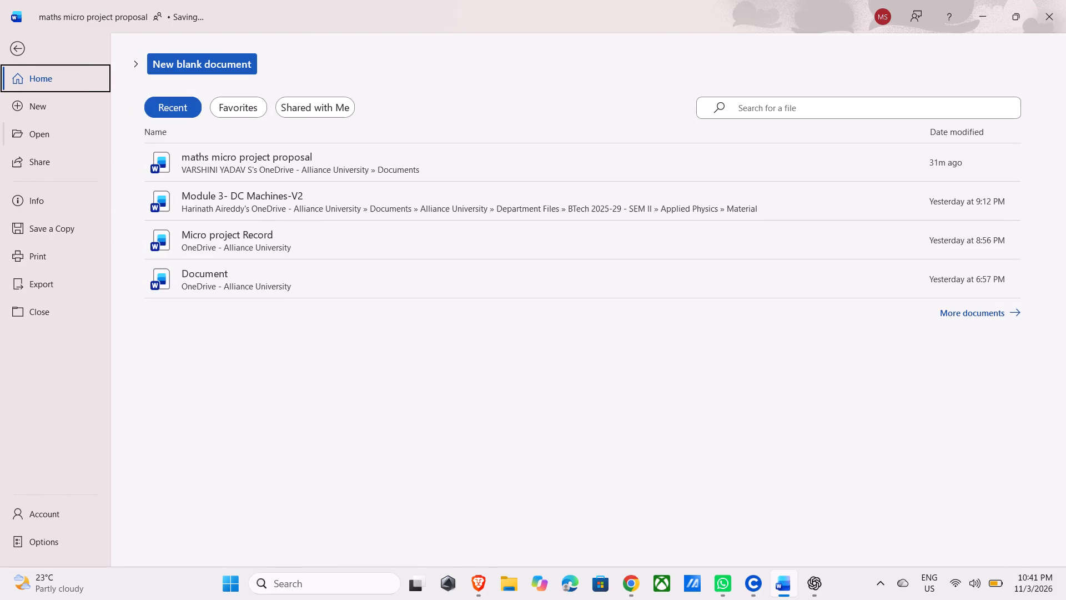
click(64, 253)
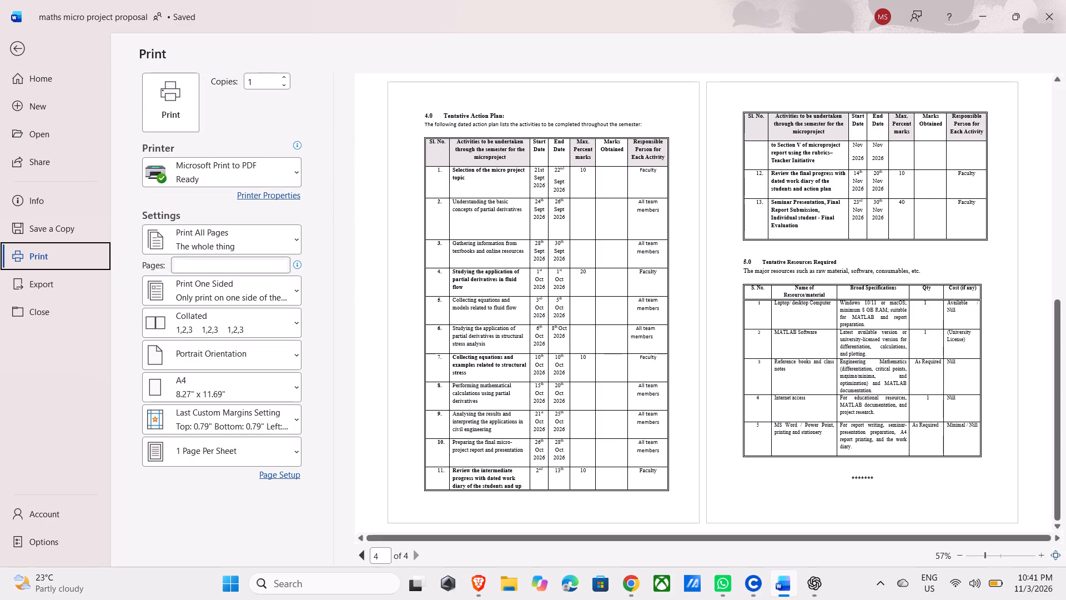
scroll(658, 307, down, 6)
scroll(660, 309, up, 6)
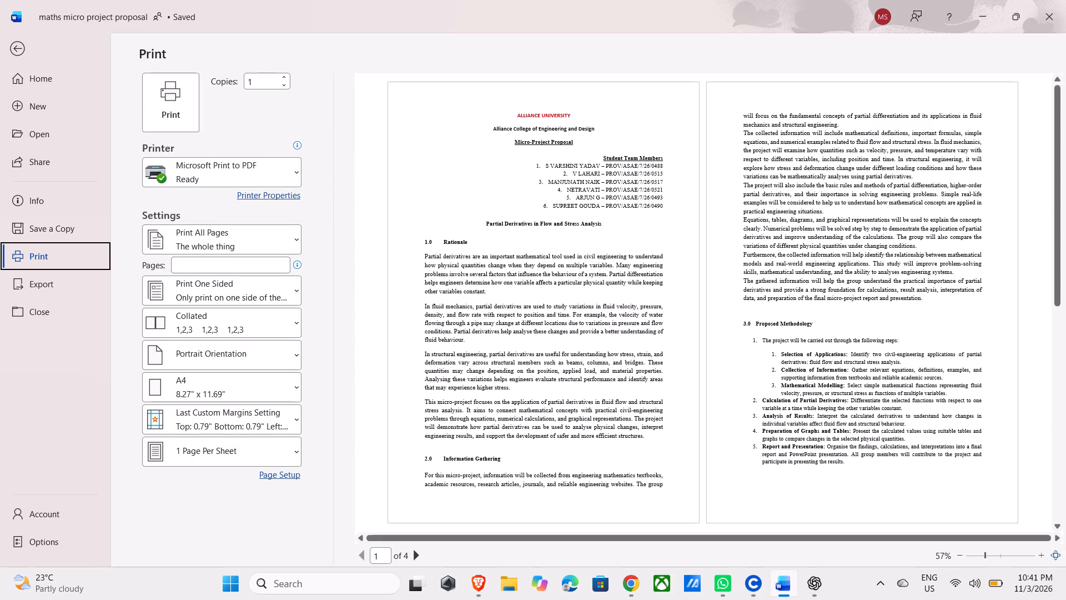
scroll(660, 309, down, 4)
scroll(660, 307, up, 3)
scroll(660, 307, down, 2)
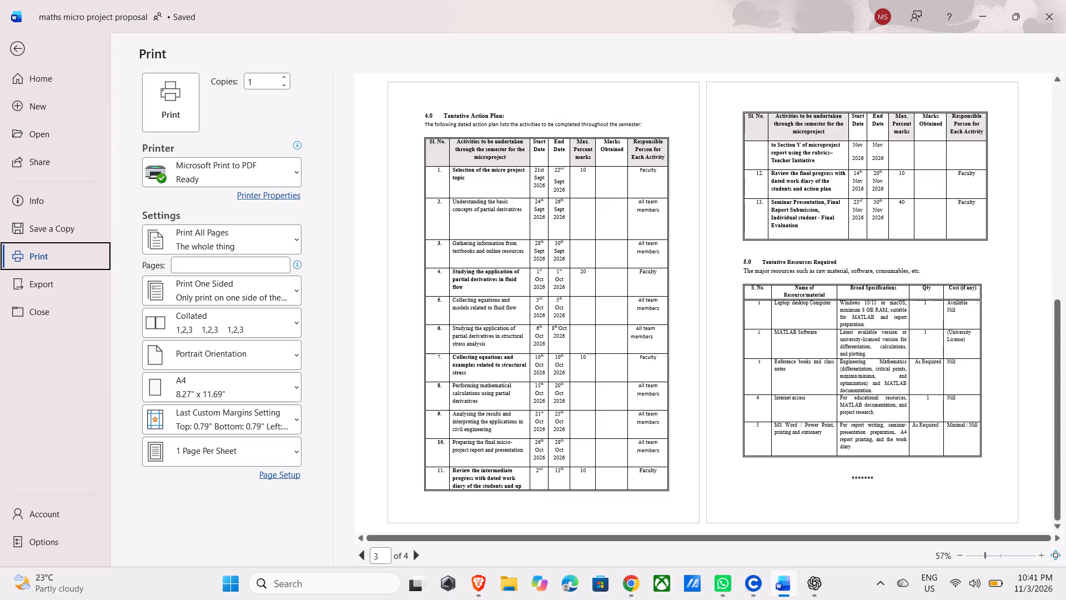
Print the proposal with Microsoft Print to PDF and try saving the output as maths micro project.pdf, declining to replace the existing file.
click(141, 108)
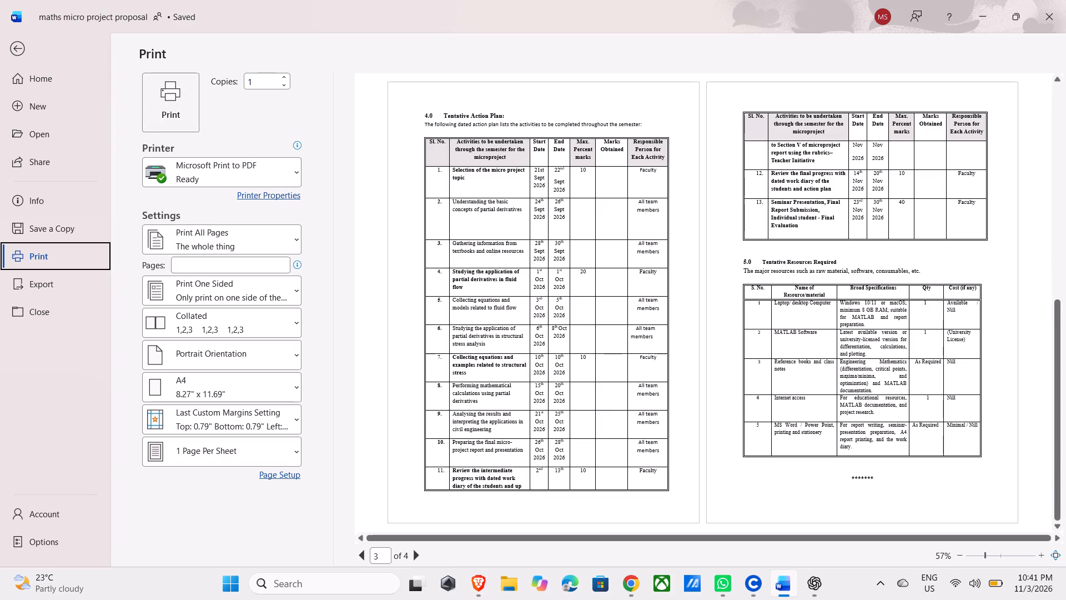
click(150, 103)
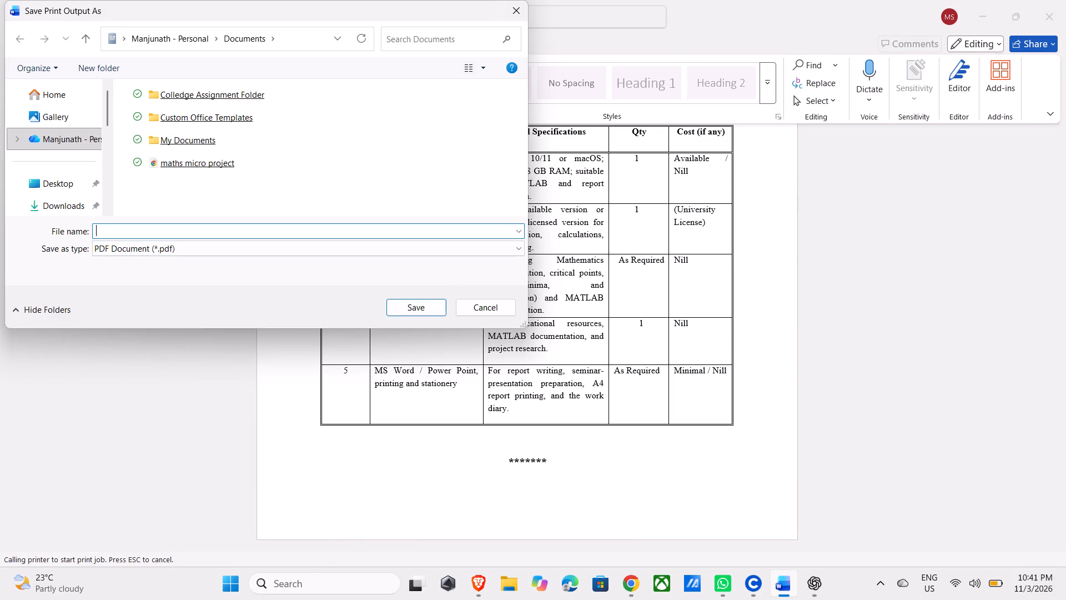
text(Ma)
text(ths)
key(space)
text(micro)
key(space)
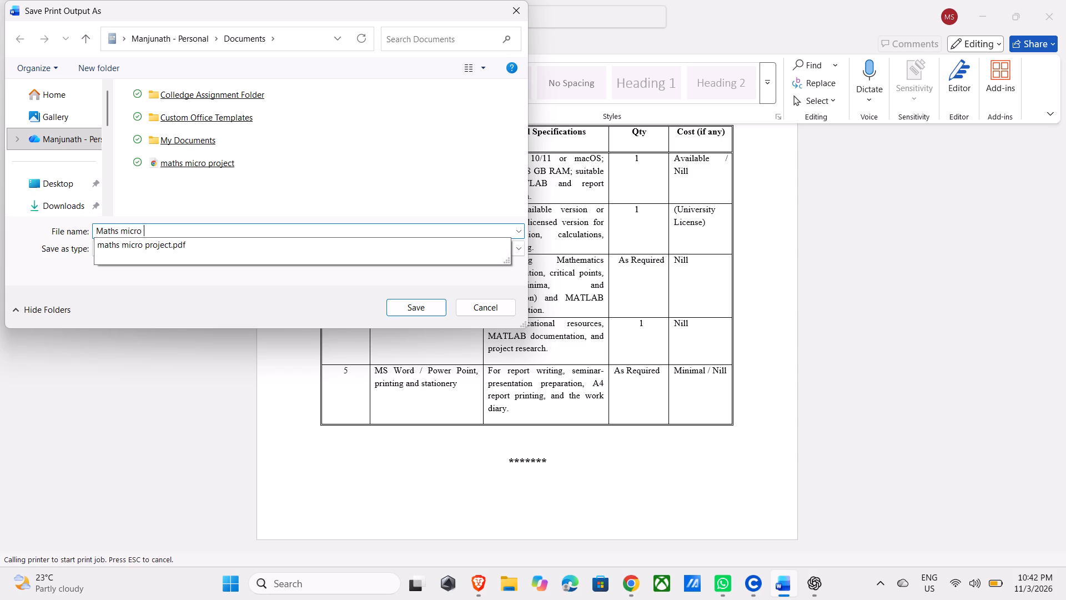
text(proje)
key(c)
key(t)
click(185, 243)
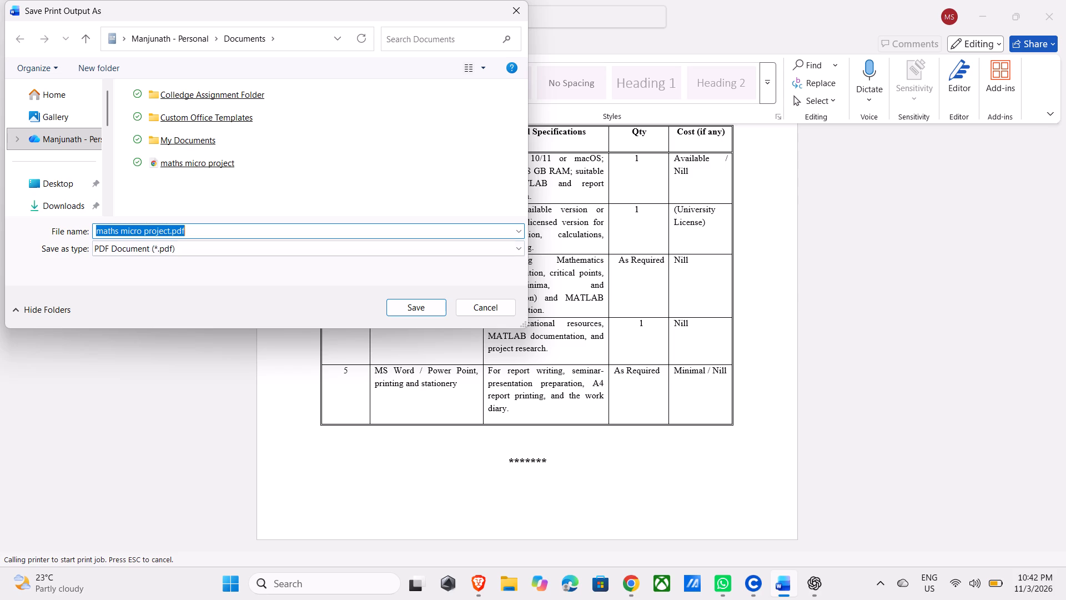
click(420, 309)
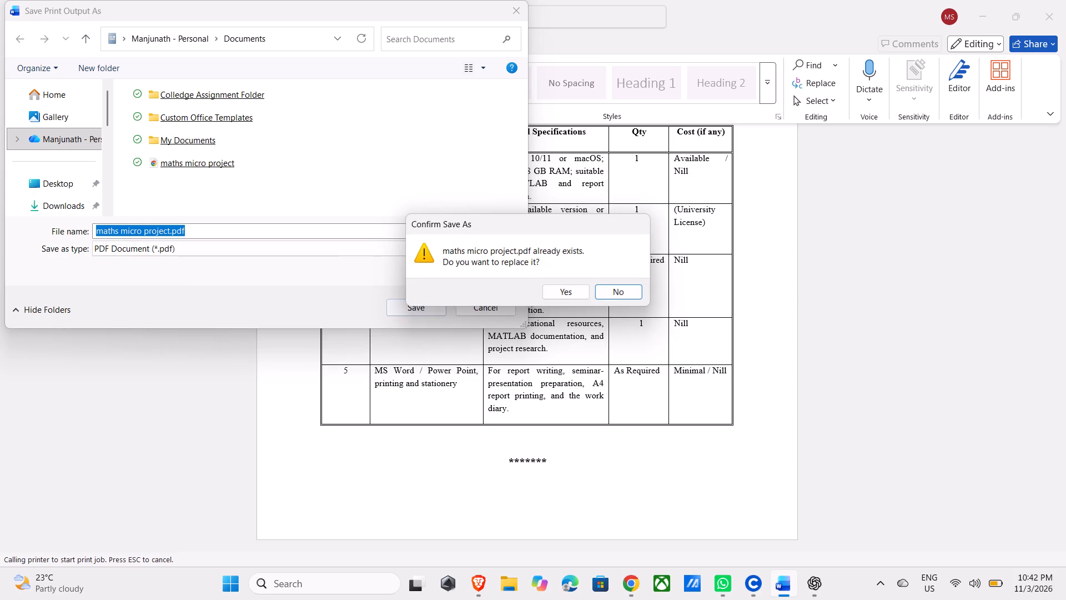
click(602, 289)
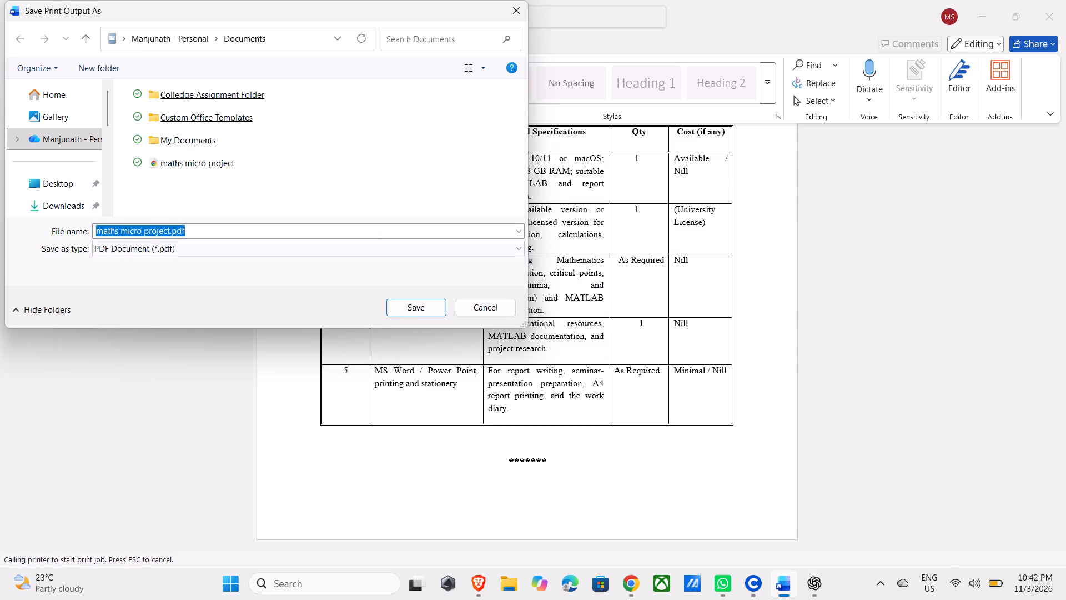
Change the output file name to maths microproject and save the PDF in the Documents folder.
click(229, 228)
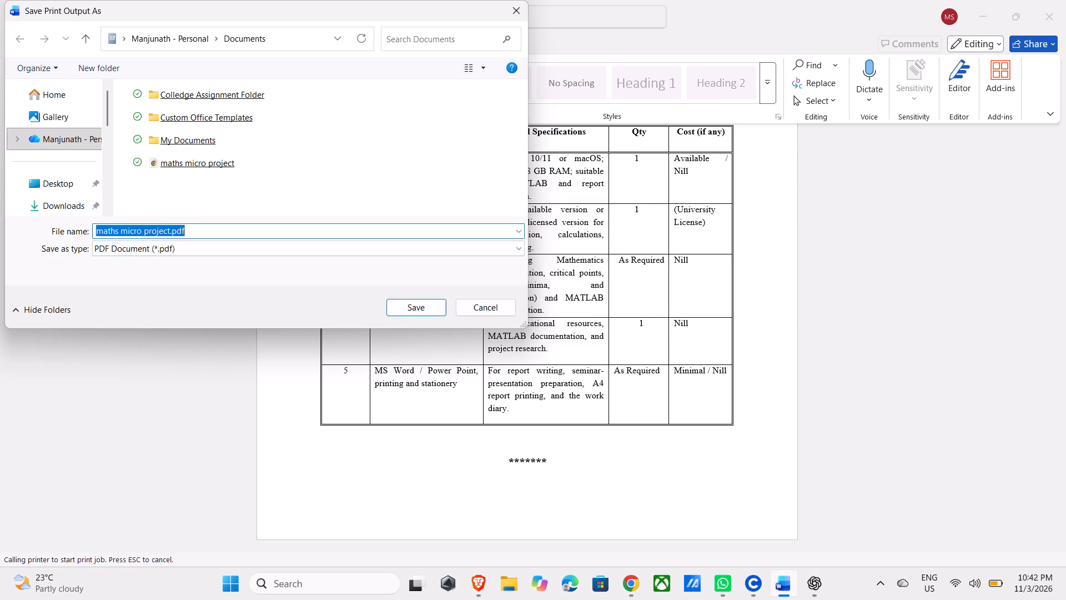
click(194, 232)
click(192, 232)
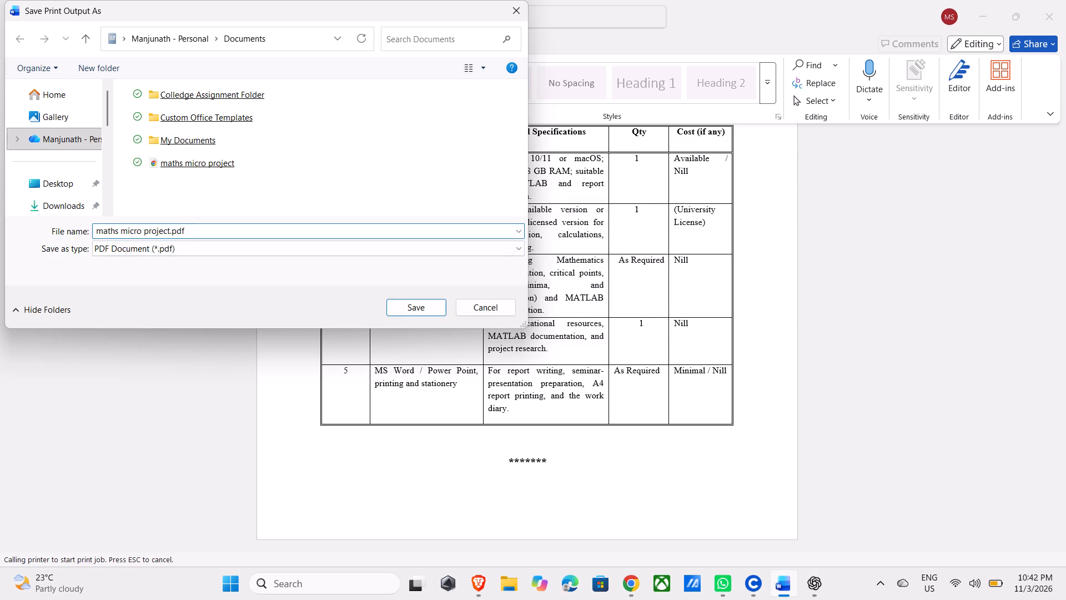
key(BackSpace)
key(BackSpace)
key(BackSpace)
key(BackSpace)
key(space)
click(146, 234)
key(BackSpace)
click(396, 304)
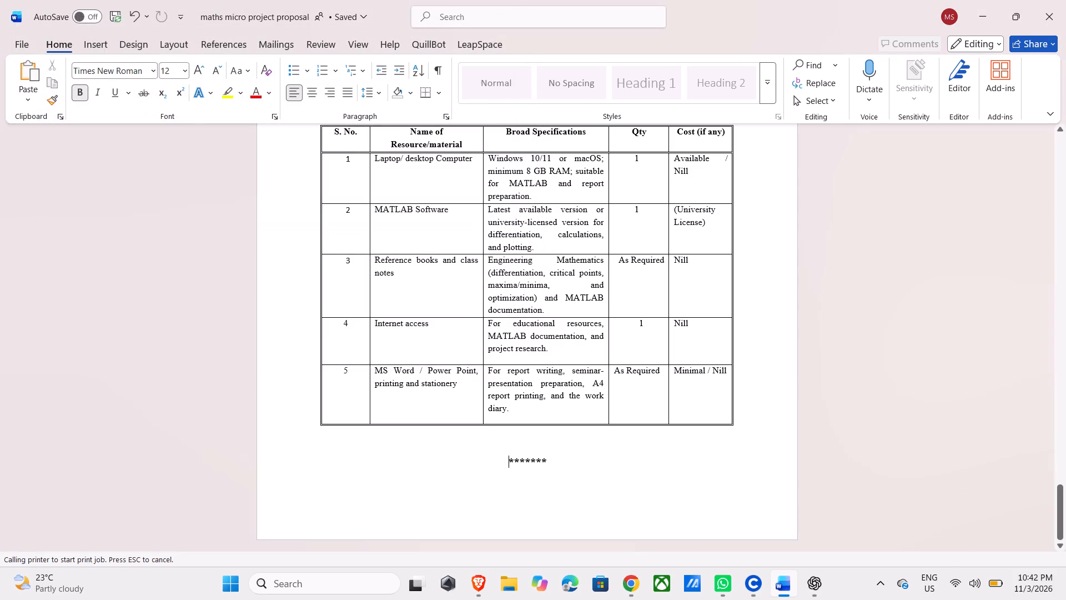
In File Explorer, go to the Documents folder and delete the older maths micro project PDF.
click(506, 584)
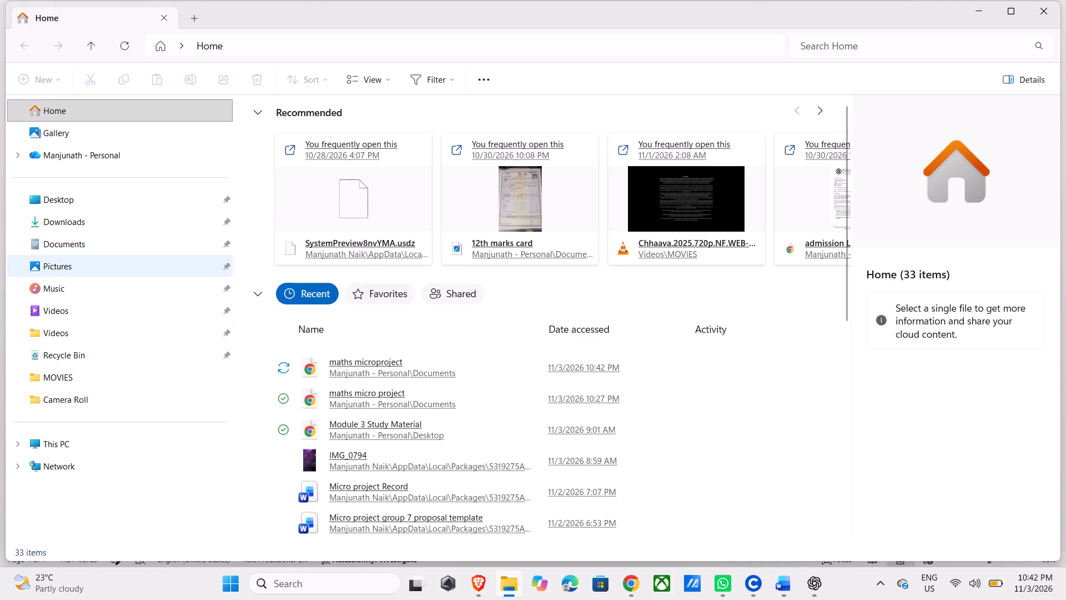
click(155, 233)
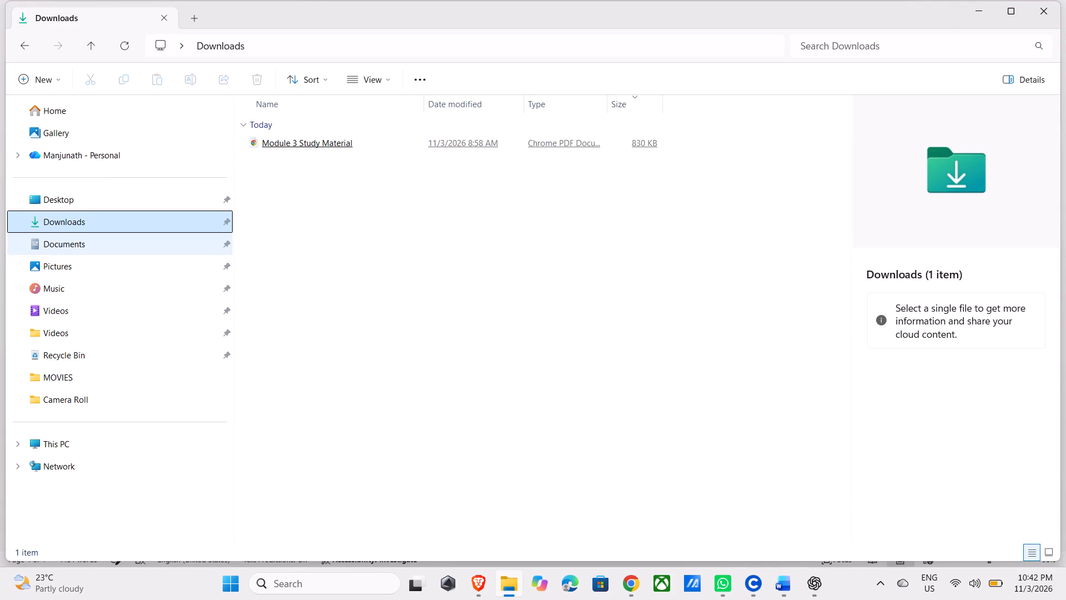
click(156, 243)
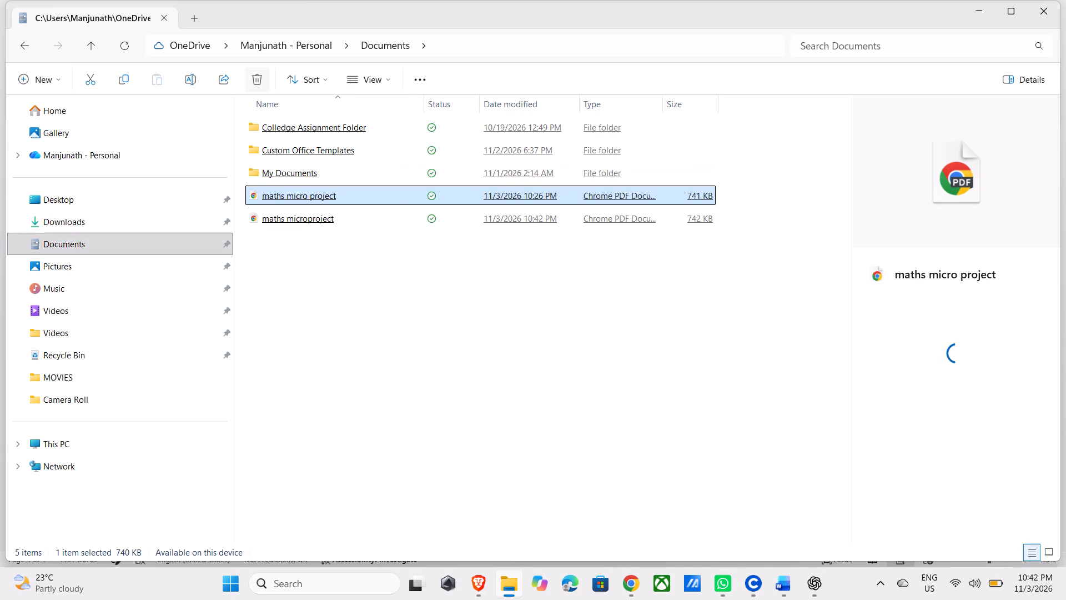
click(250, 77)
Open the maths microproject PDF in Chrome to check the printed proposal, and close the browser window.
click(316, 198)
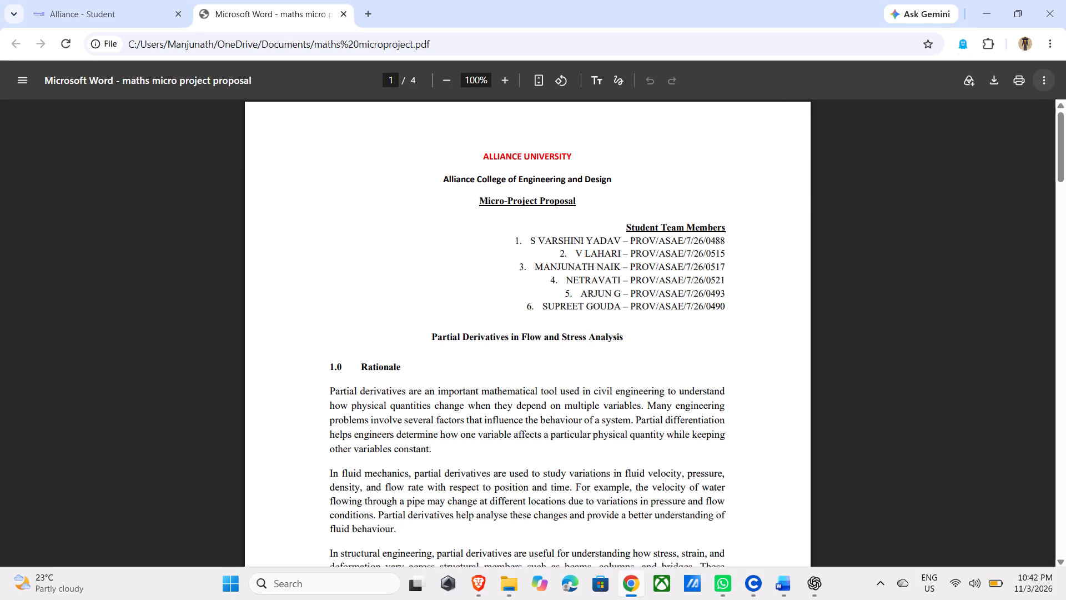
click(1035, 79)
click(994, 295)
click(9, 6)
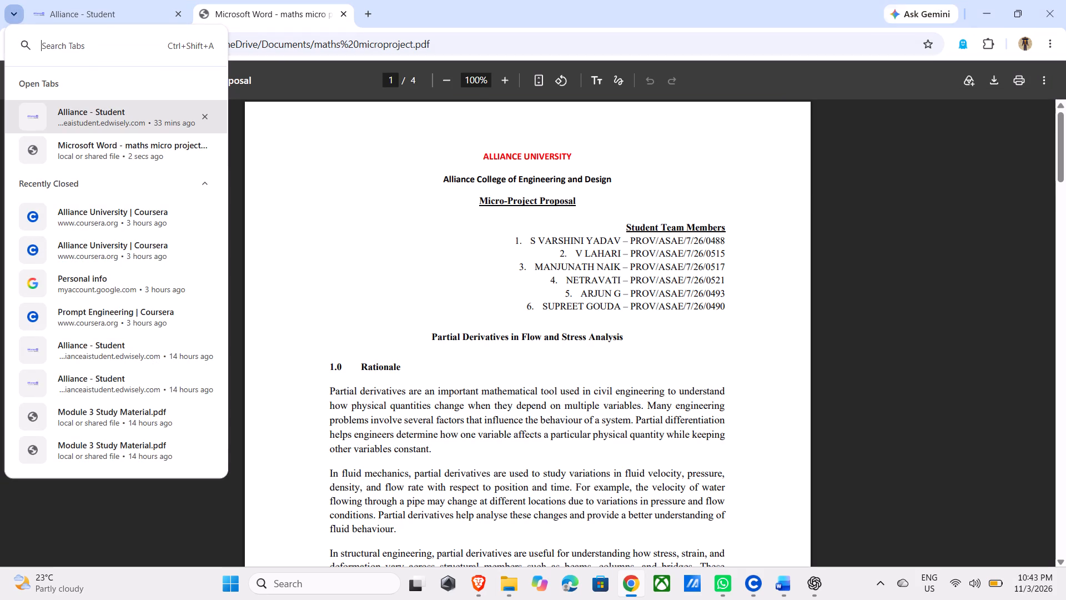
click(1055, 2)
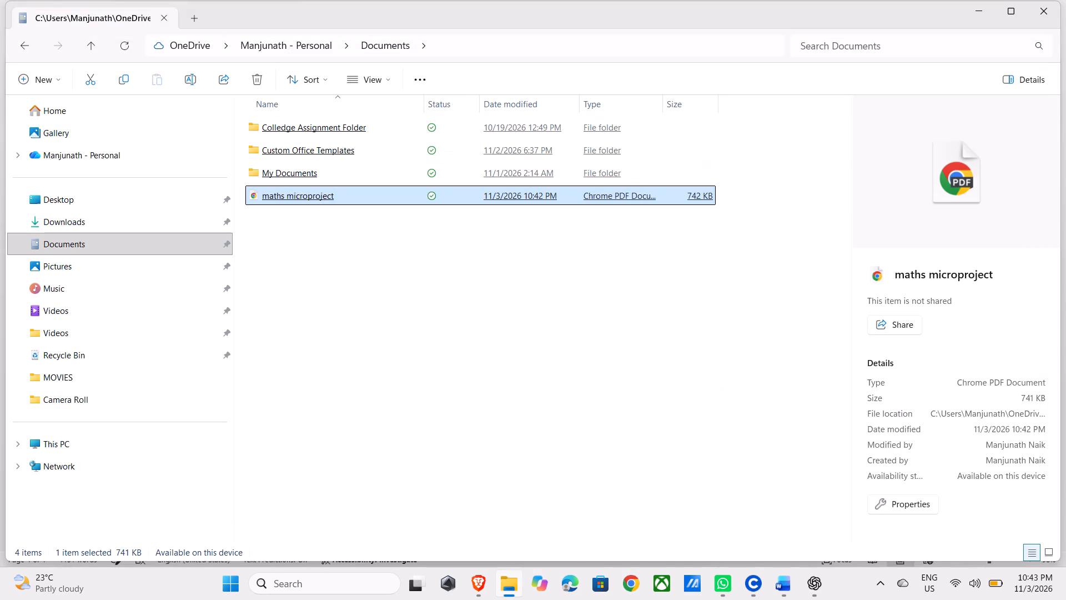
Copy the maths microproject PDF from the Documents folder to the clipboard.
click(222, 80)
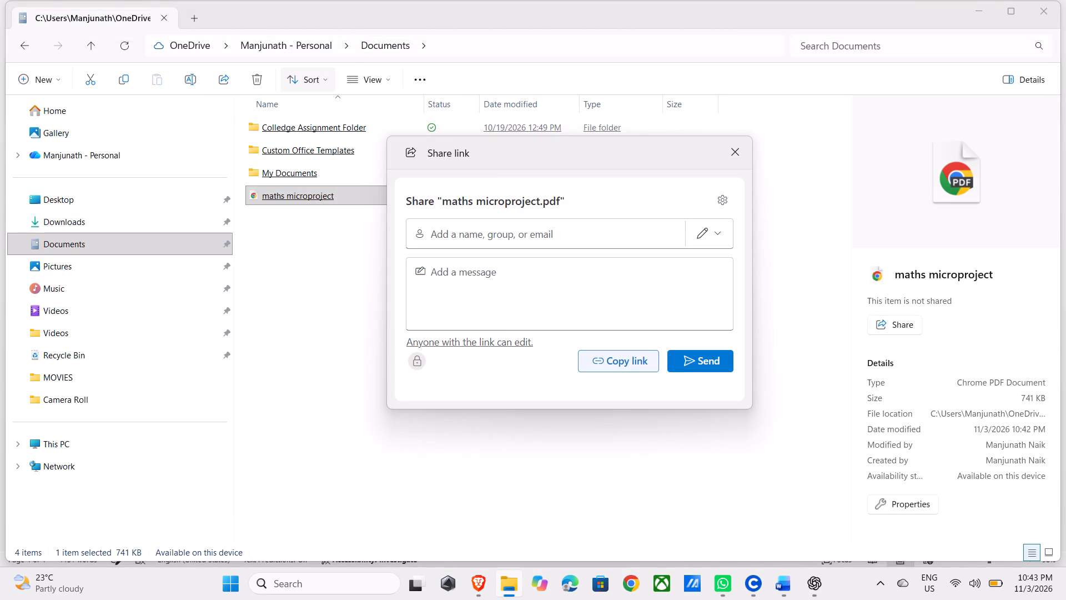
click(728, 152)
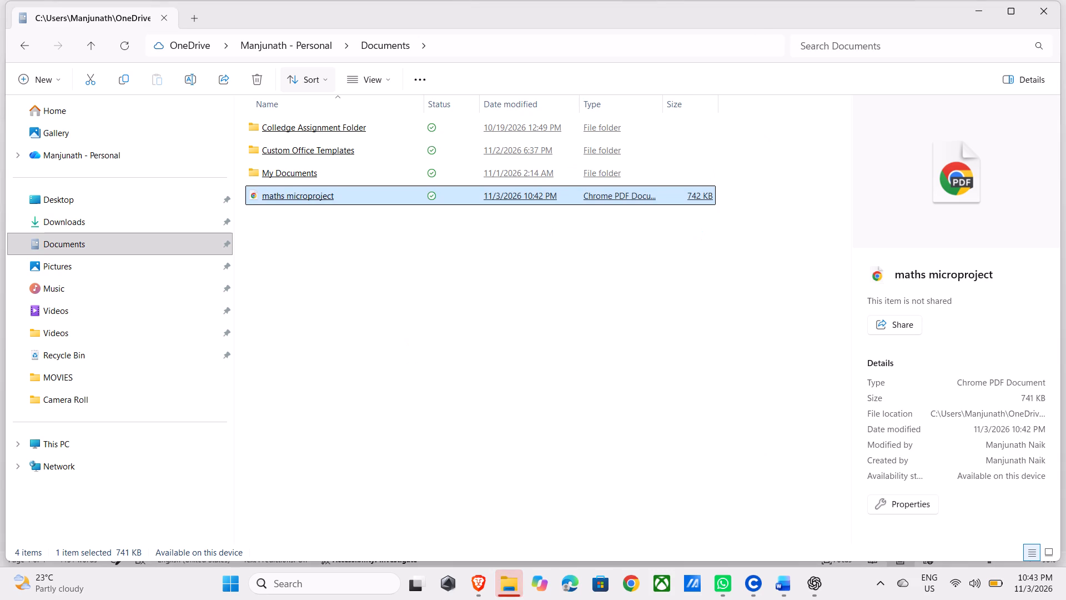
click(119, 79)
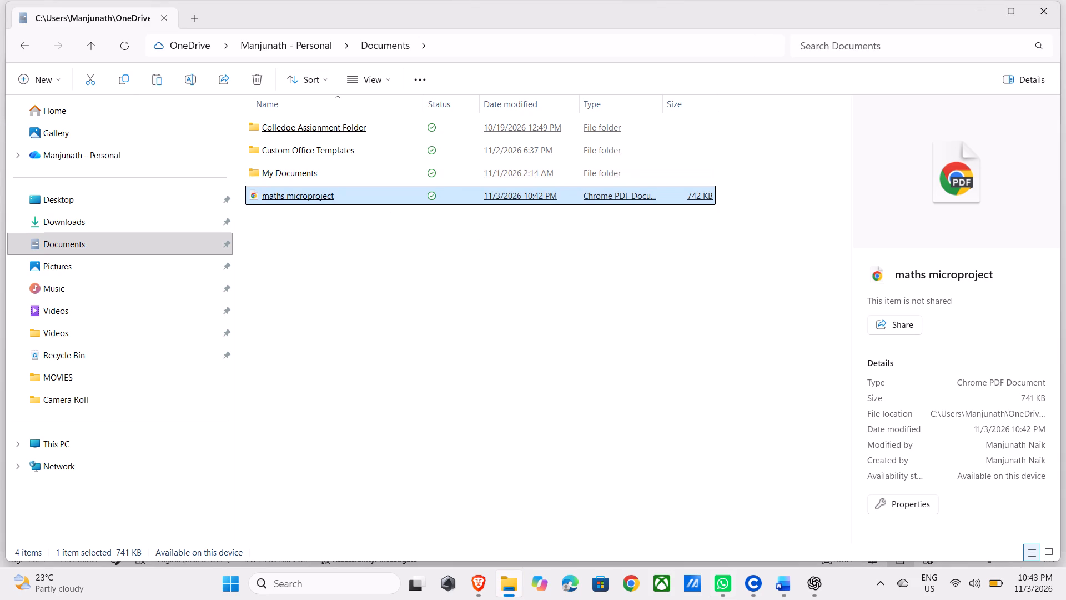
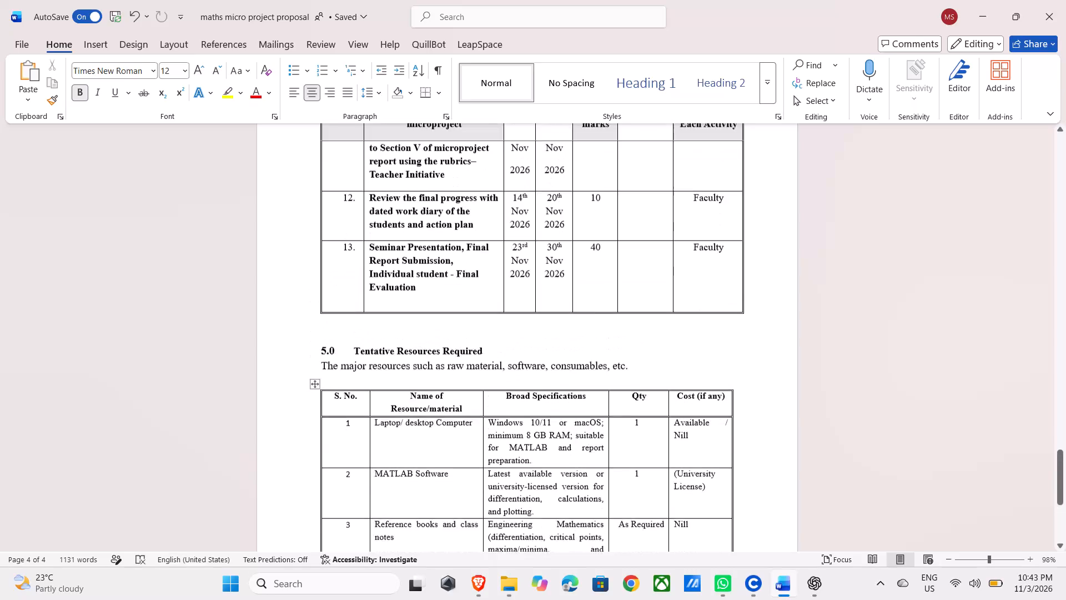
In the Word proposal, review the Tentative Action Plan table, the Proposed Methodology steps and the text on information to collect.
scroll(591, 457, up, 6)
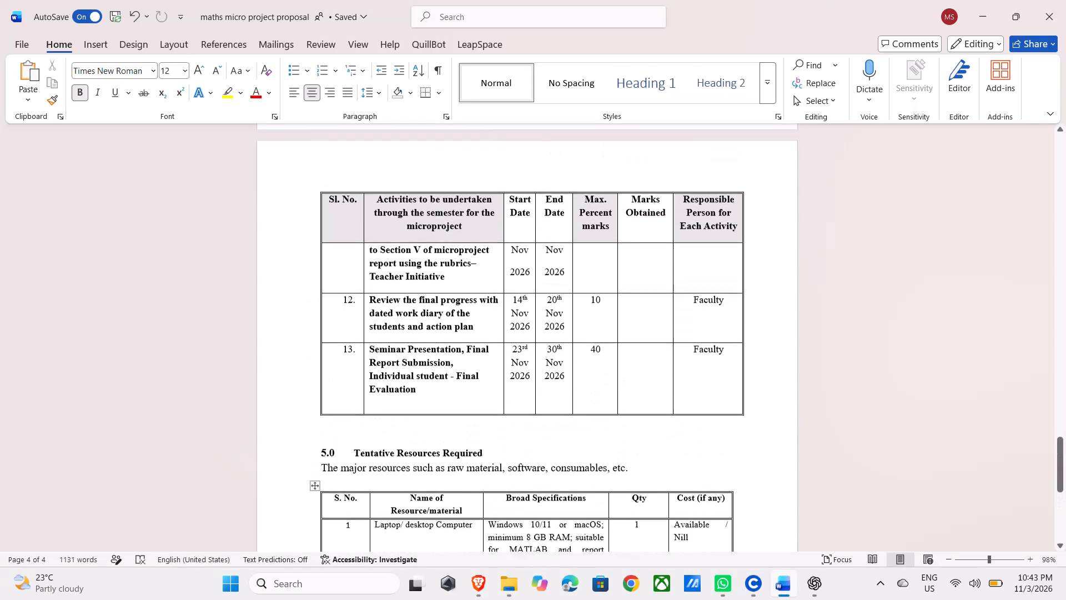
scroll(591, 457, up, 8)
scroll(591, 457, up, 18)
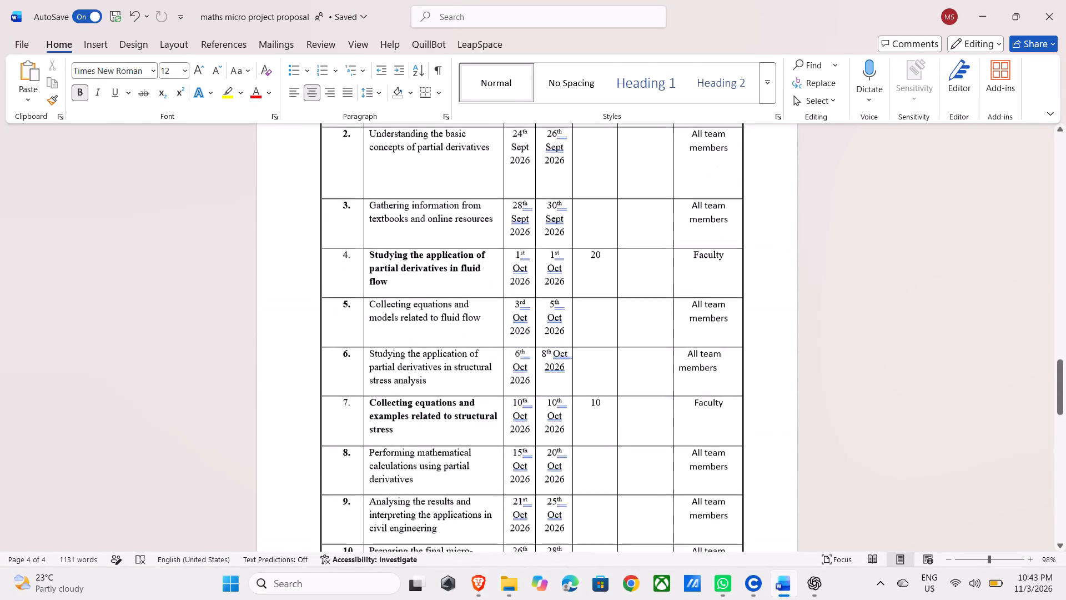
scroll(591, 457, up, 20)
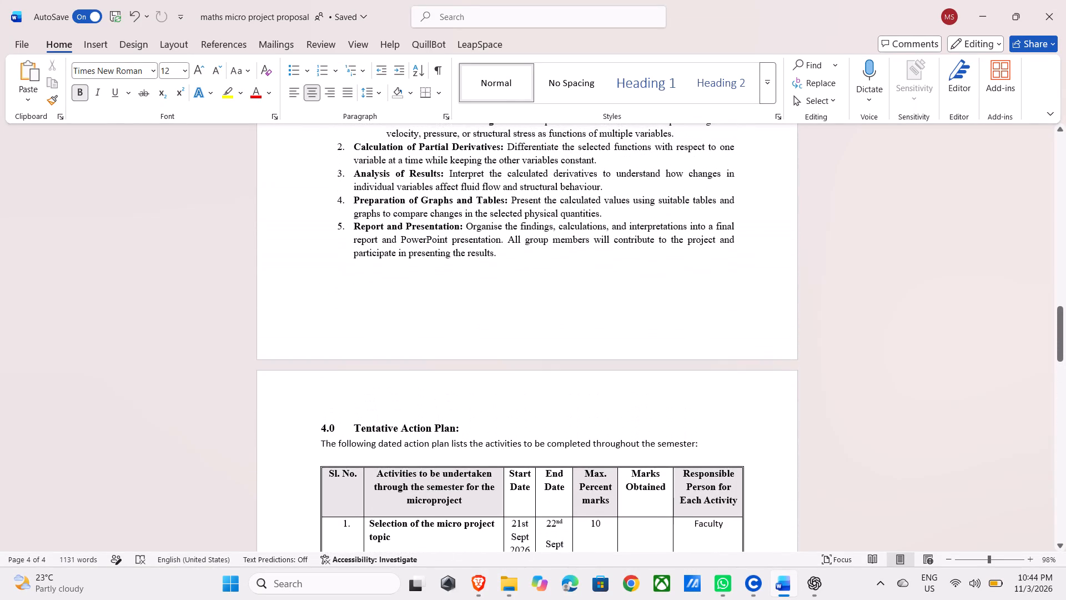
scroll(591, 457, up, 19)
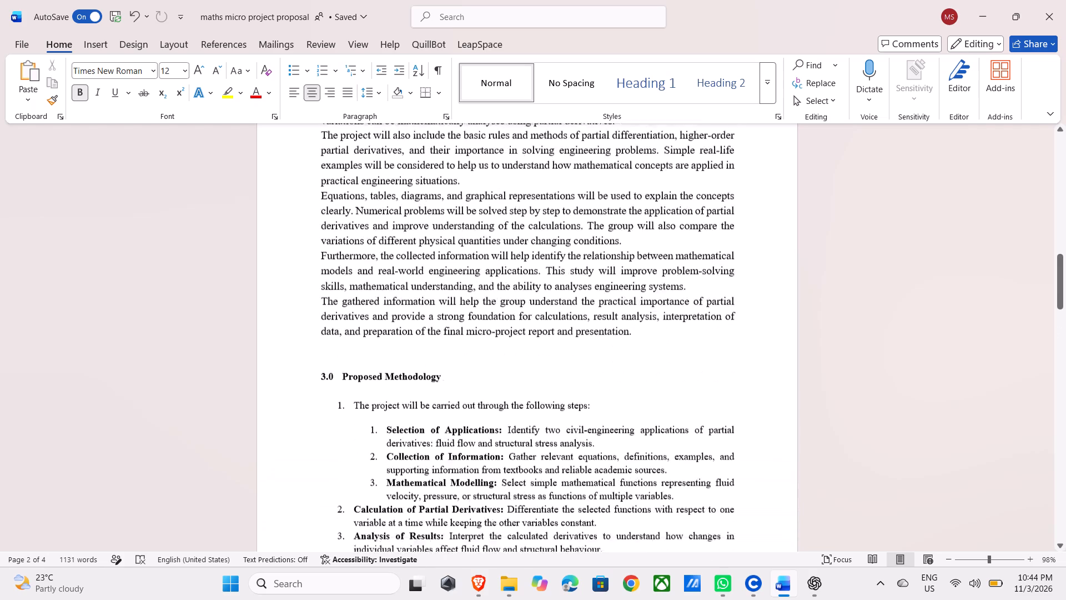
scroll(591, 457, up, 8)
scroll(569, 546, down, 15)
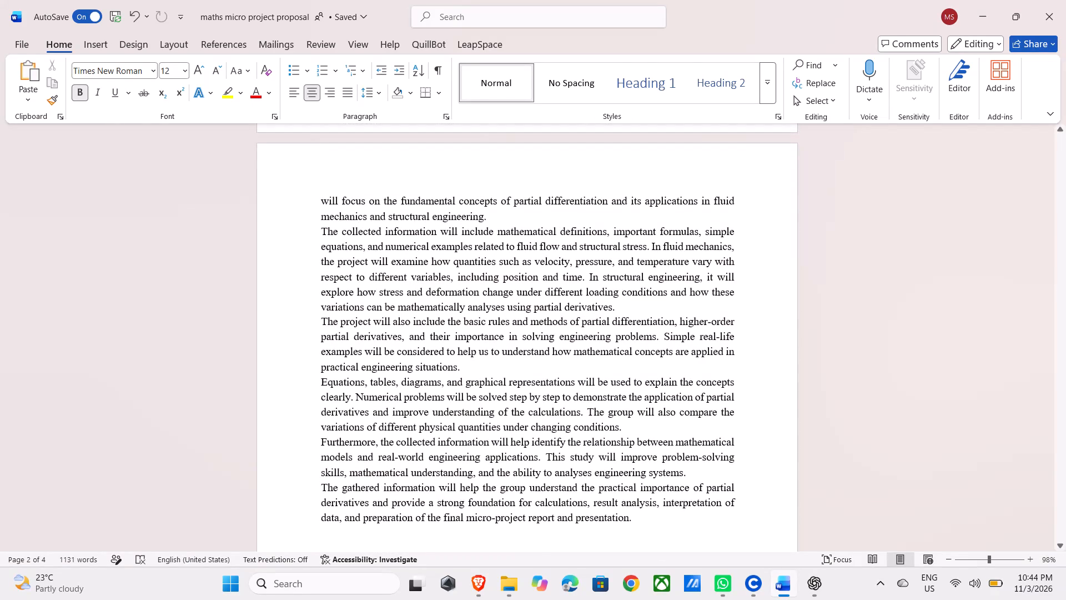
scroll(581, 508, down, 16)
scroll(582, 500, down, 6)
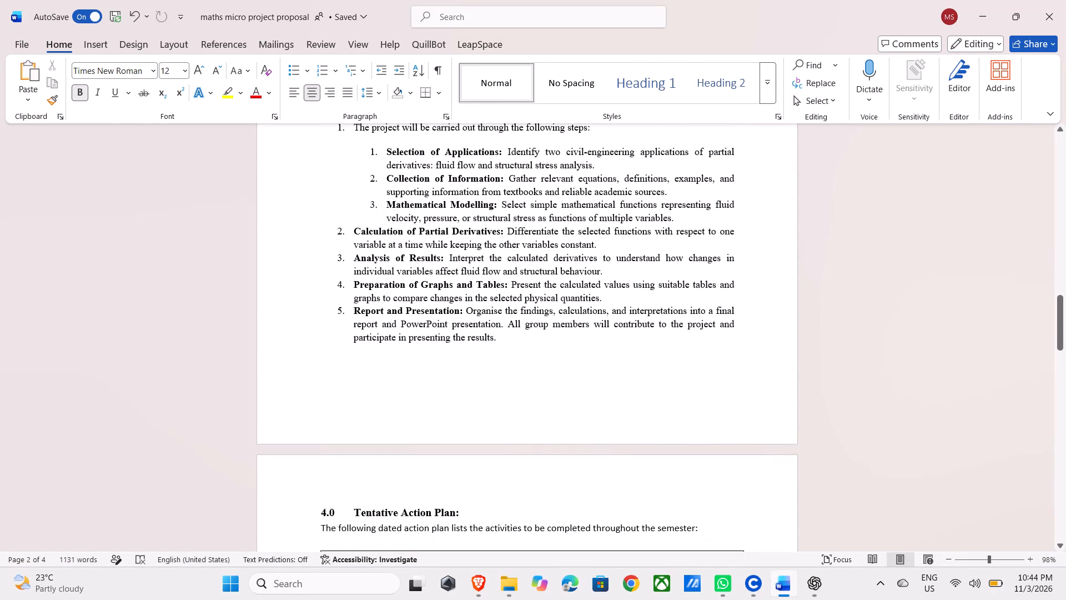
scroll(470, 511, down, 2)
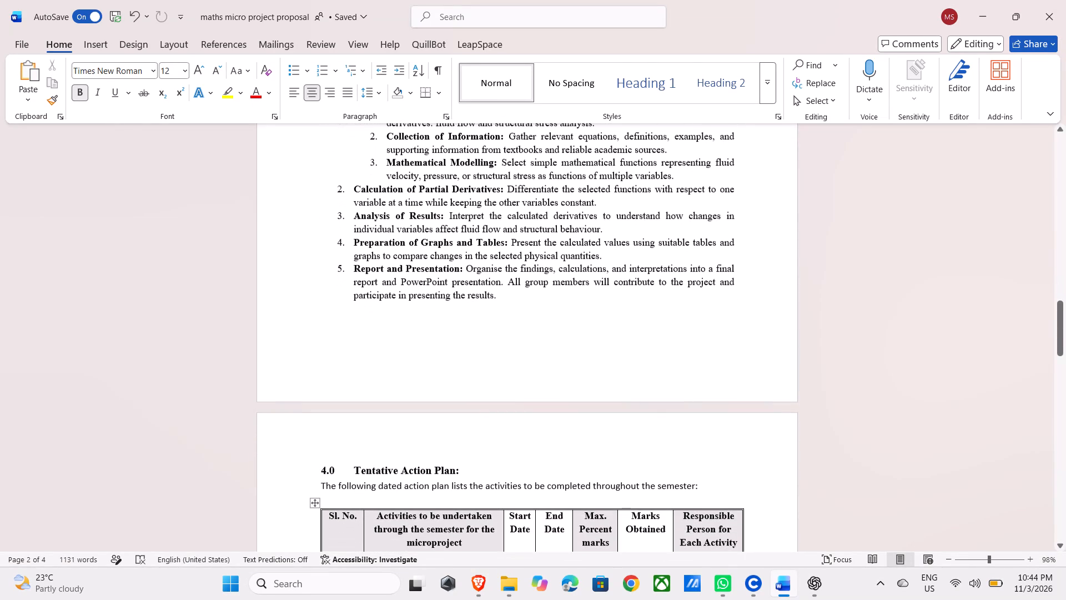
Insert a blank line below the 4.0 Tentative Action Plan heading in the proposal.
click(482, 473)
key(Return)
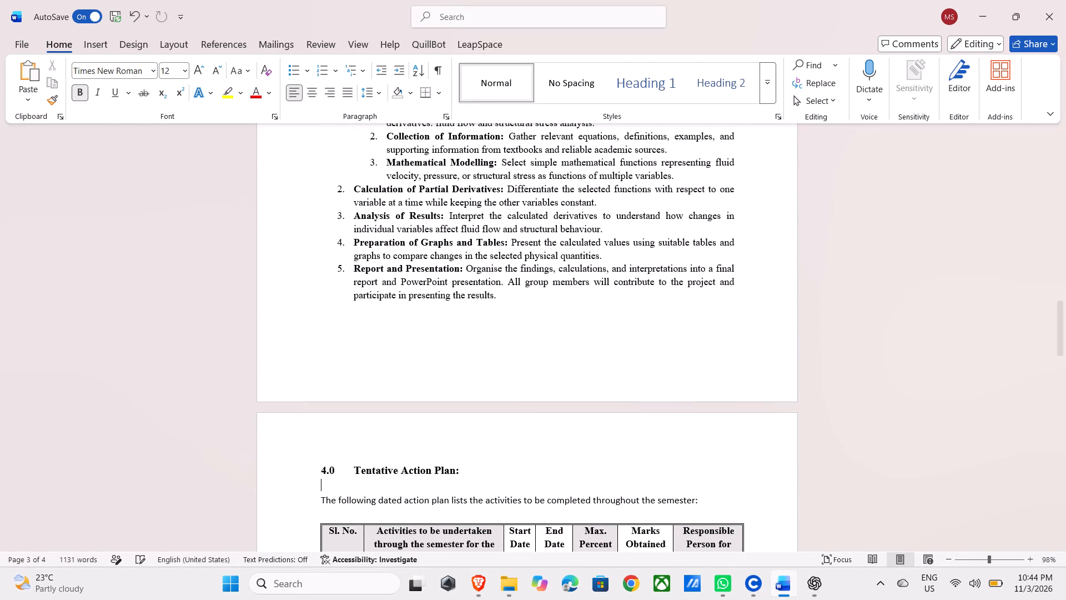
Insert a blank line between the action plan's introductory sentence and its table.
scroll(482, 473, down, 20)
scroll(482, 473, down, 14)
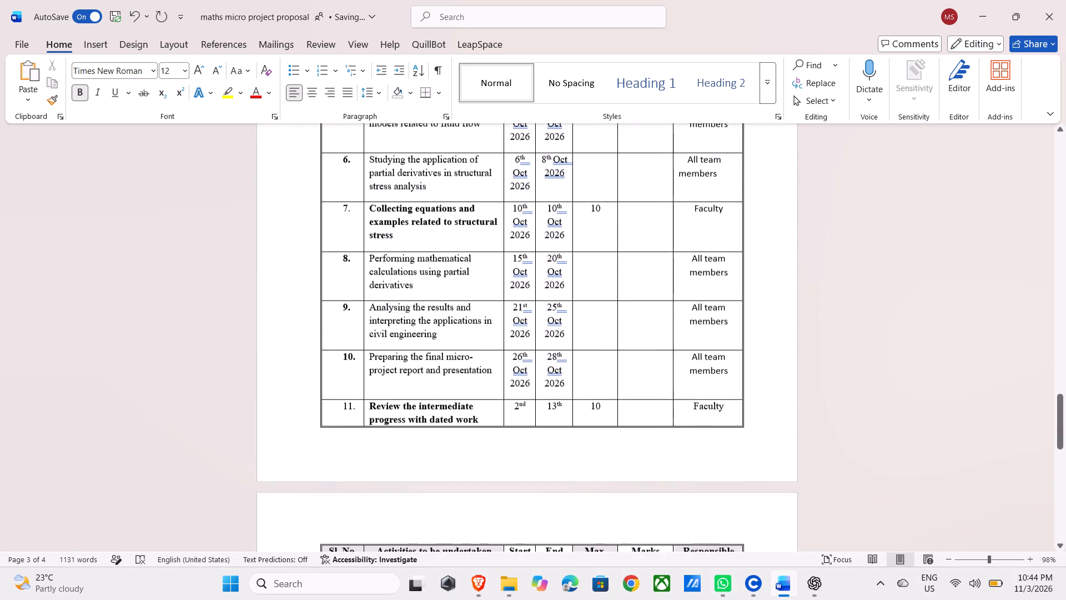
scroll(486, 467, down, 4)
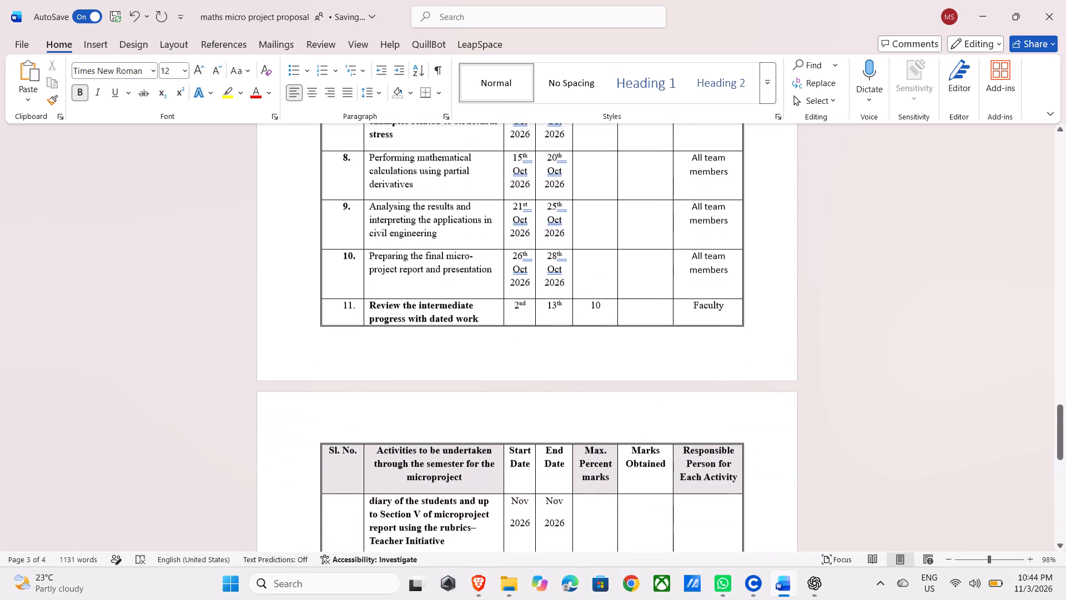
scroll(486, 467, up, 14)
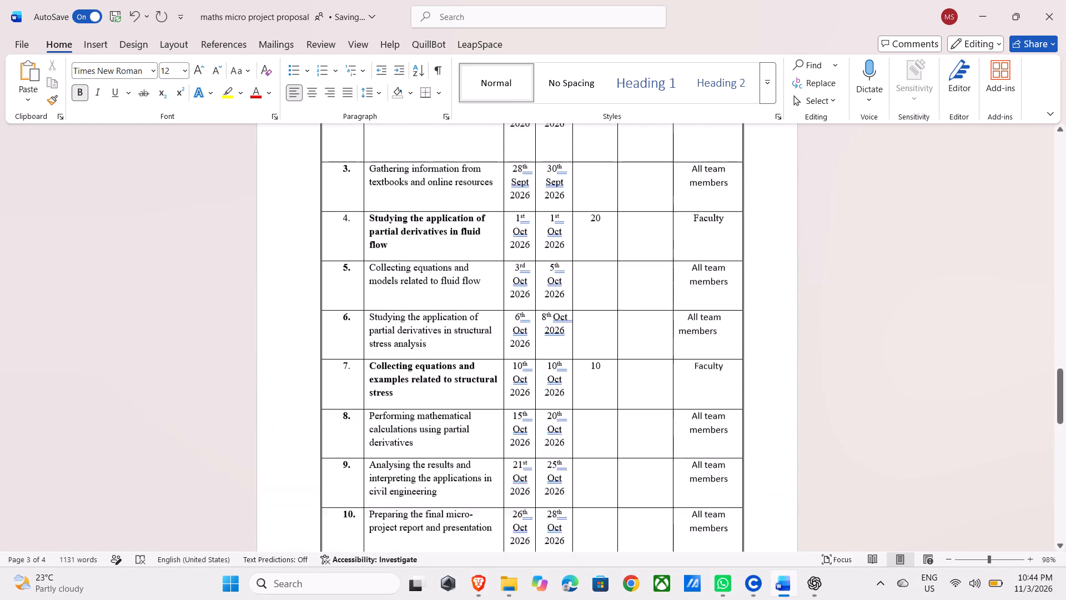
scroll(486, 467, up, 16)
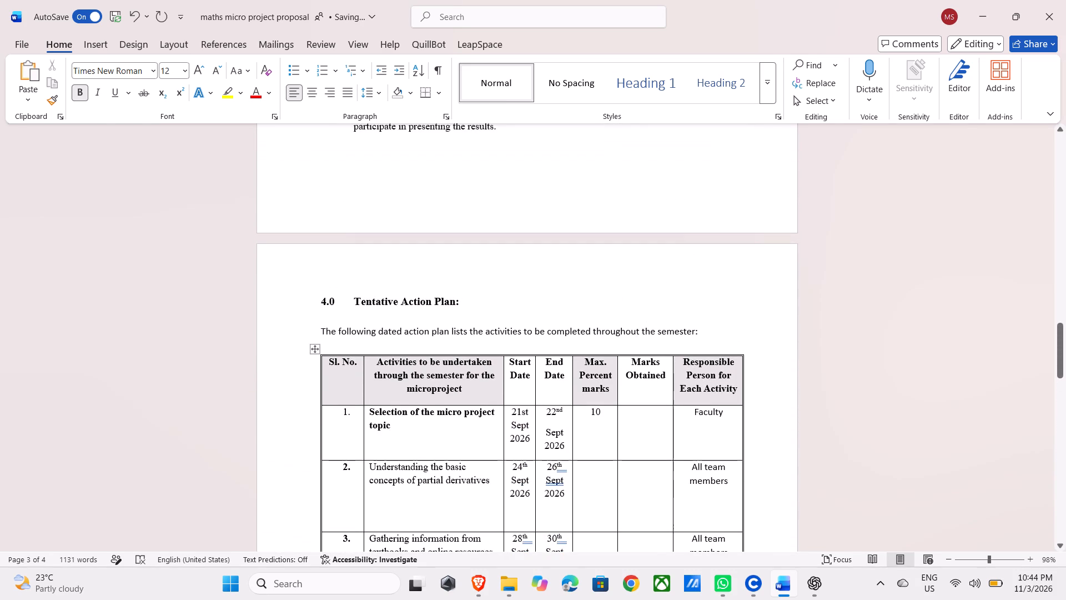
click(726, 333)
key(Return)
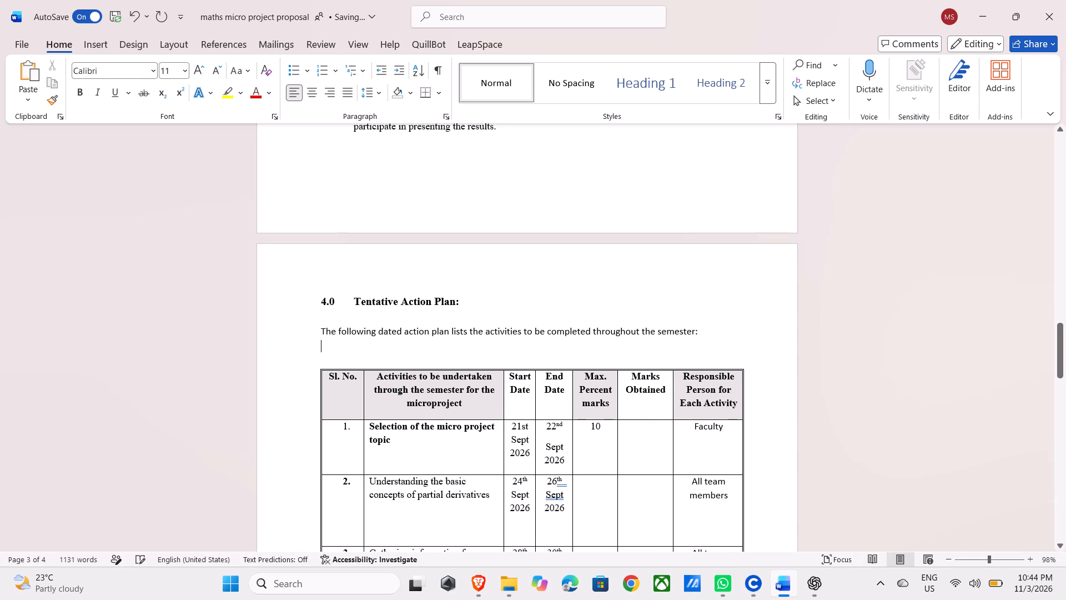
Insert a blank line above the 4.0 Tentative Action Plan heading.
scroll(696, 343, down, 8)
scroll(677, 359, down, 20)
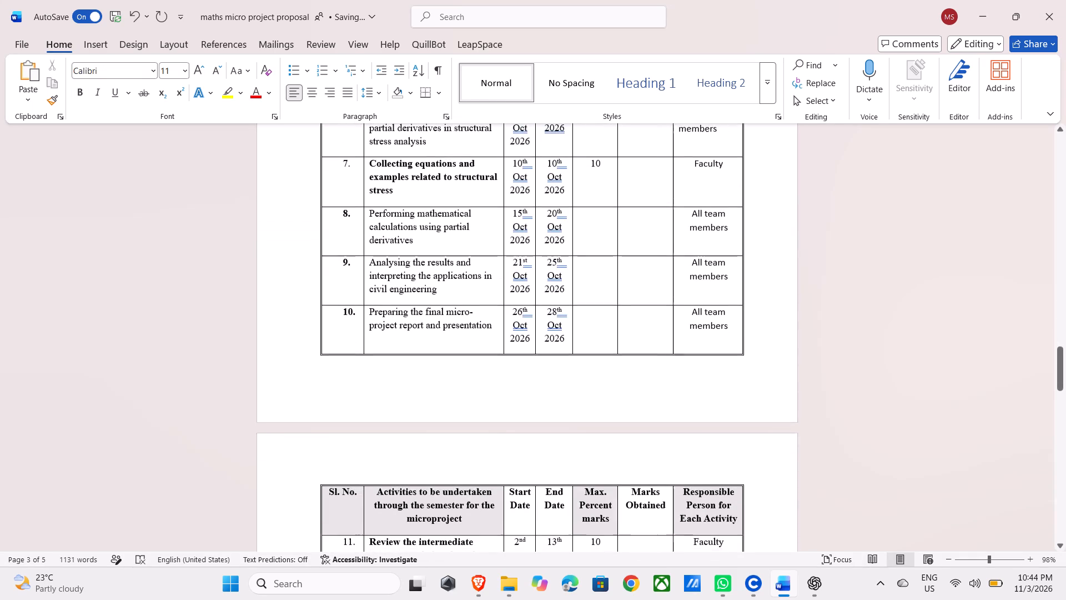
scroll(675, 372, down, 2)
scroll(675, 373, up, 13)
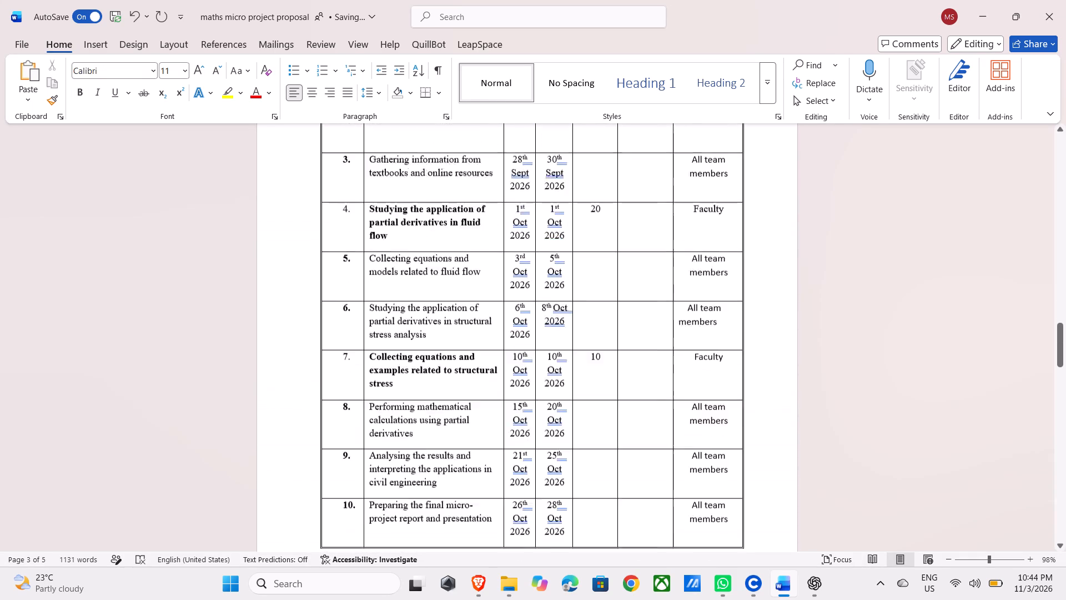
scroll(675, 373, up, 15)
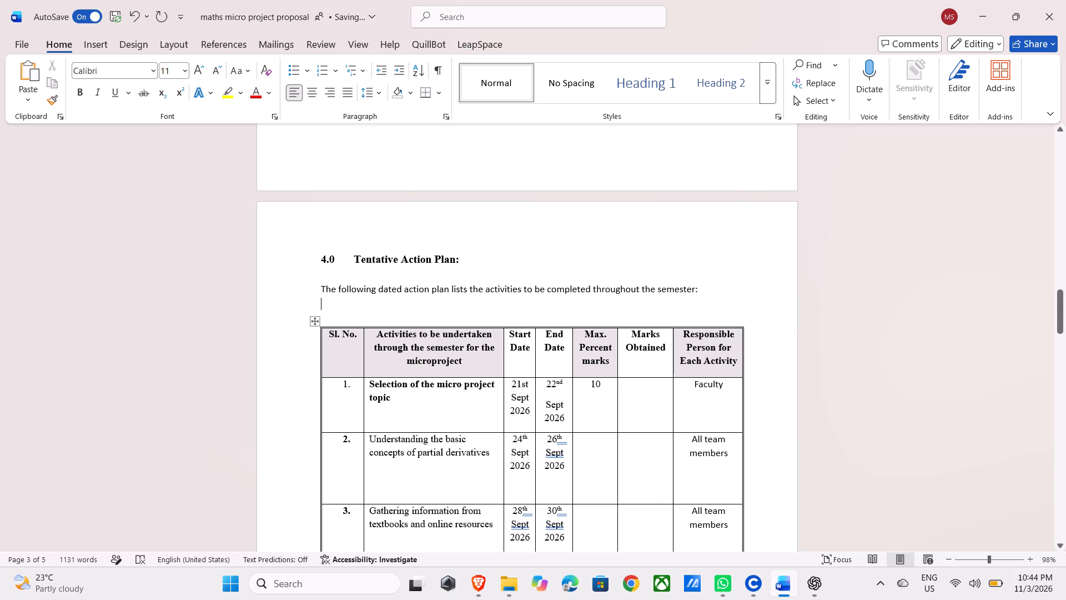
click(318, 259)
key(Return)
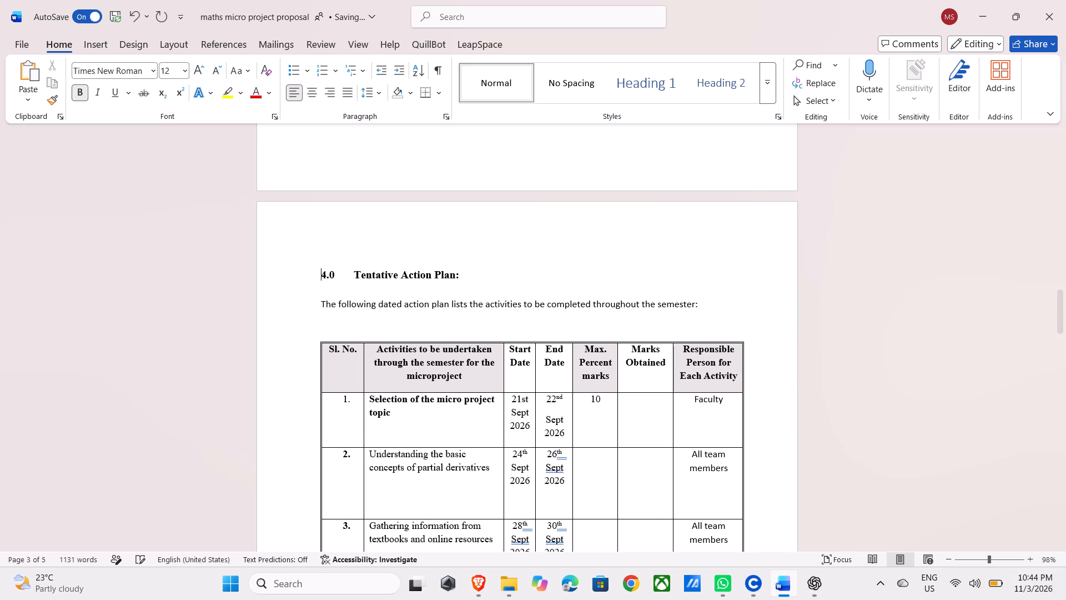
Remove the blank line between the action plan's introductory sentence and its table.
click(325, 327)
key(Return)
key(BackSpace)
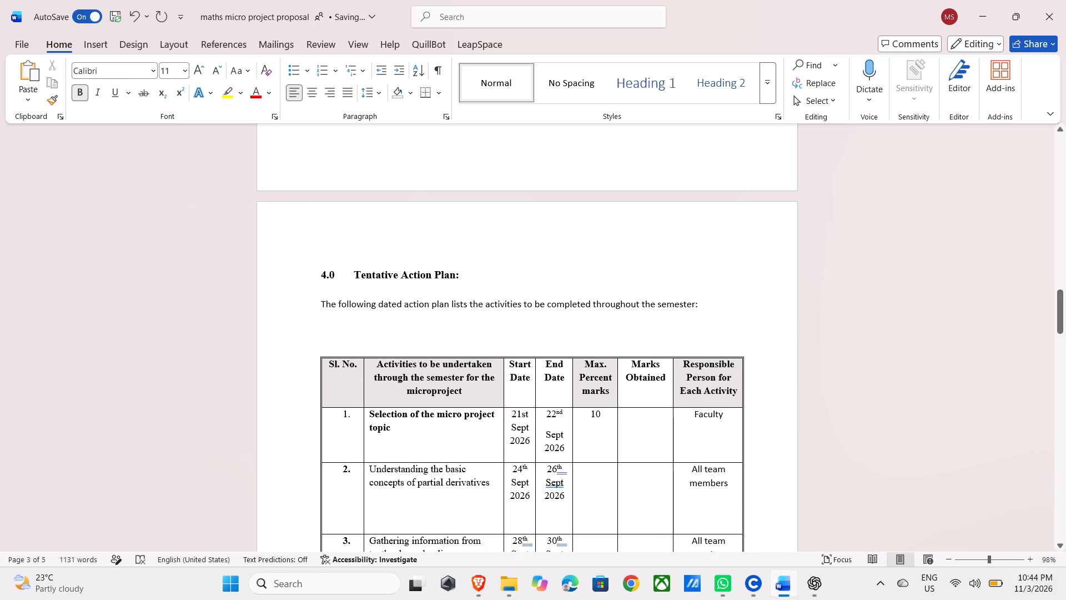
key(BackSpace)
Check how the action plan table continues across the pages and where the 5.0 Tentative Resources Required table ends.
scroll(322, 324, down, 20)
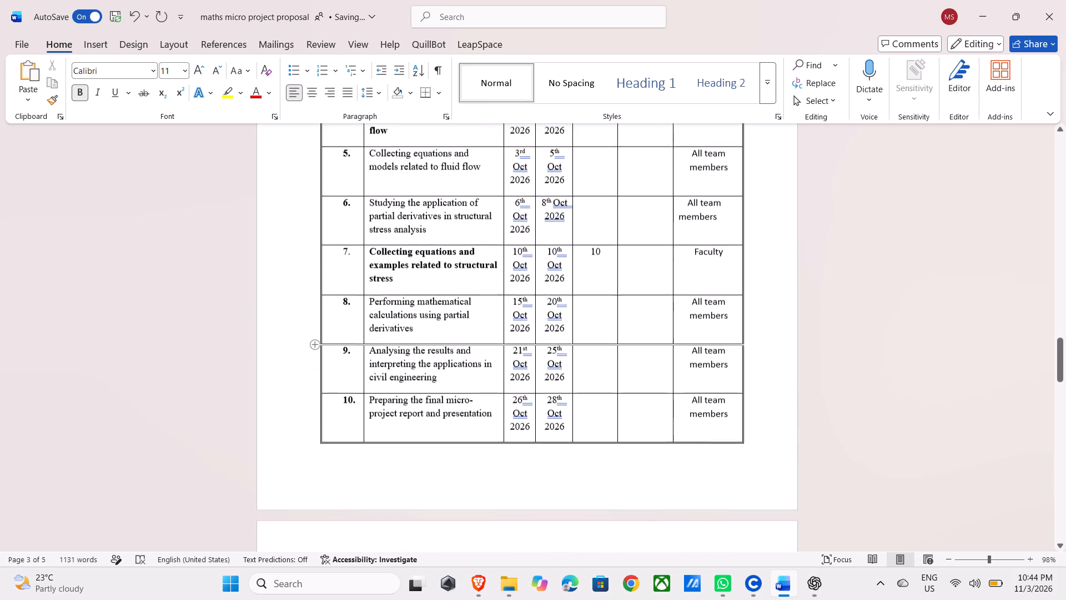
scroll(318, 324, down, 18)
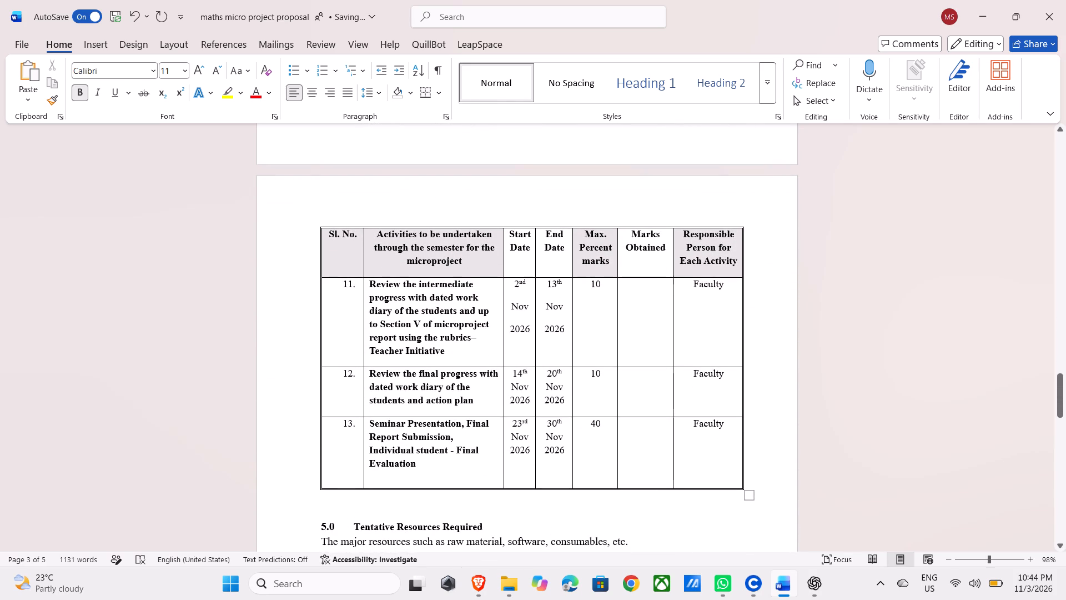
click(301, 333)
click(120, 361)
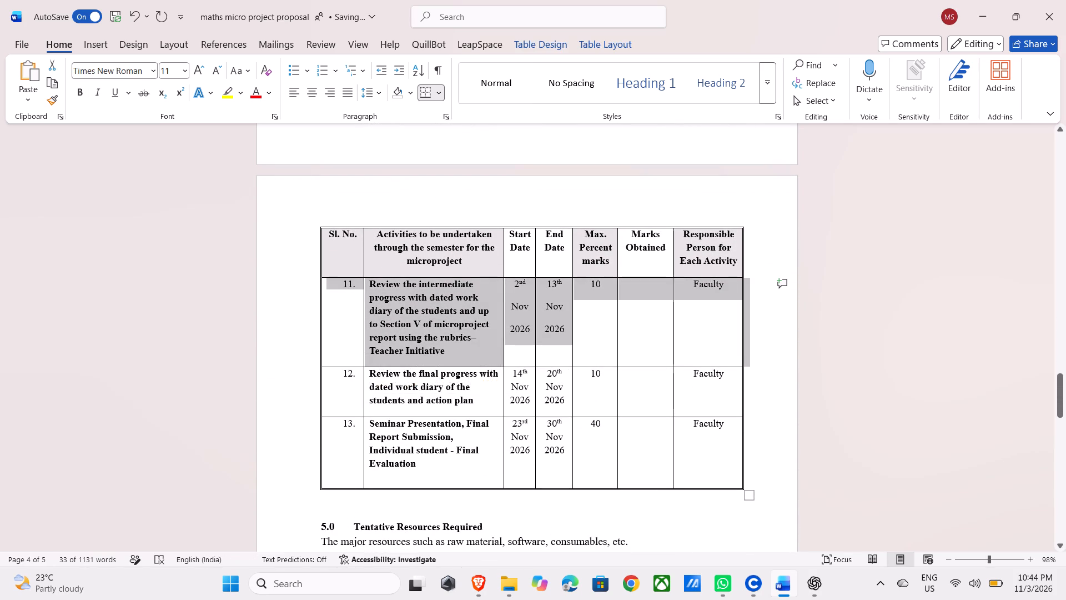
click(177, 354)
click(831, 311)
scroll(807, 316, down, 4)
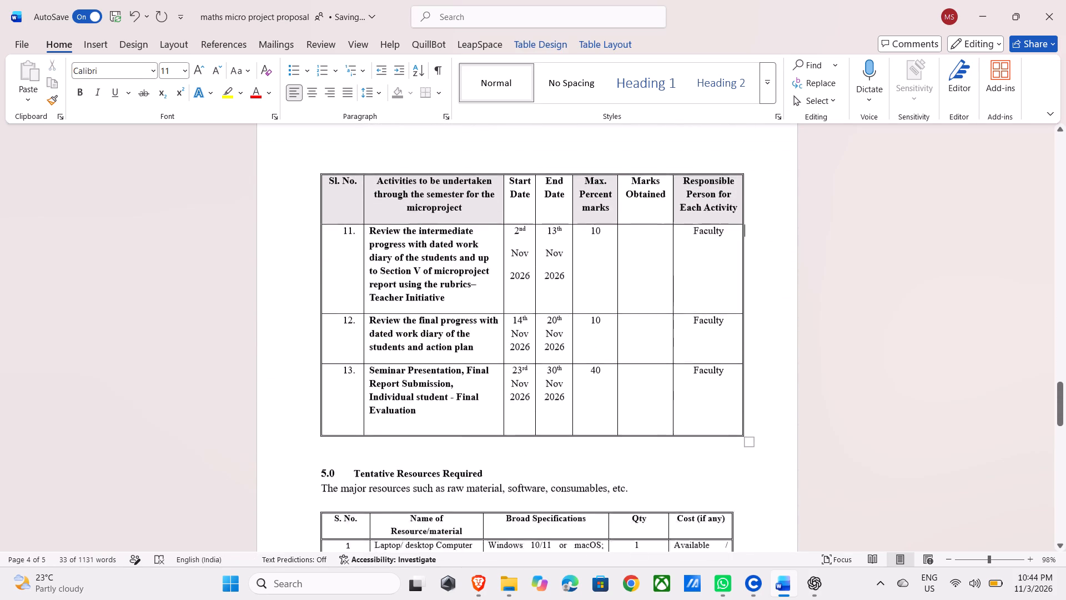
scroll(782, 322, down, 17)
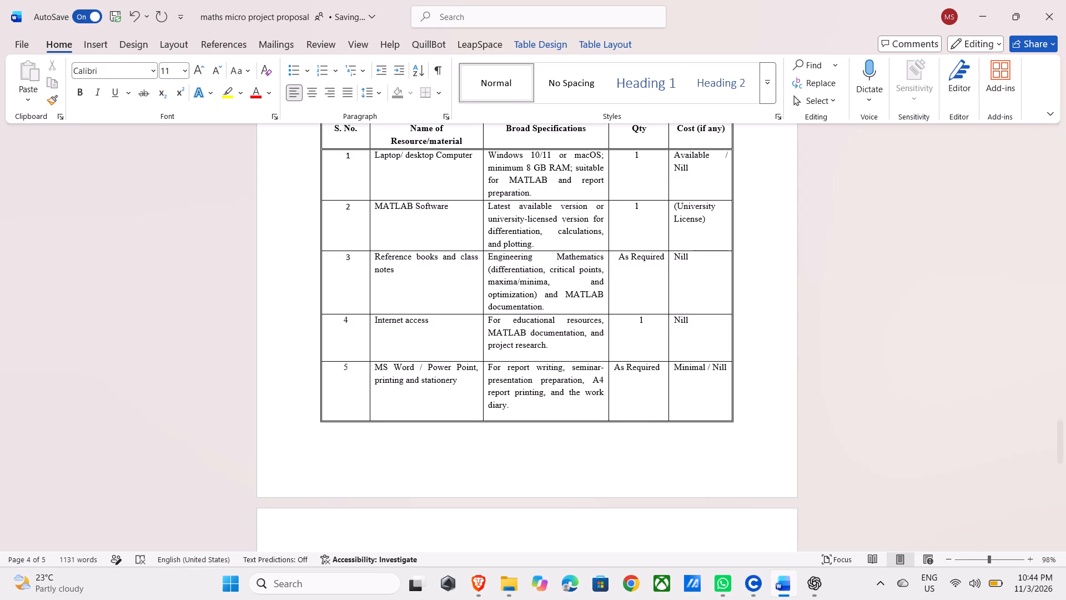
Open the print settings and preview for the maths micro project proposal.
click(22, 38)
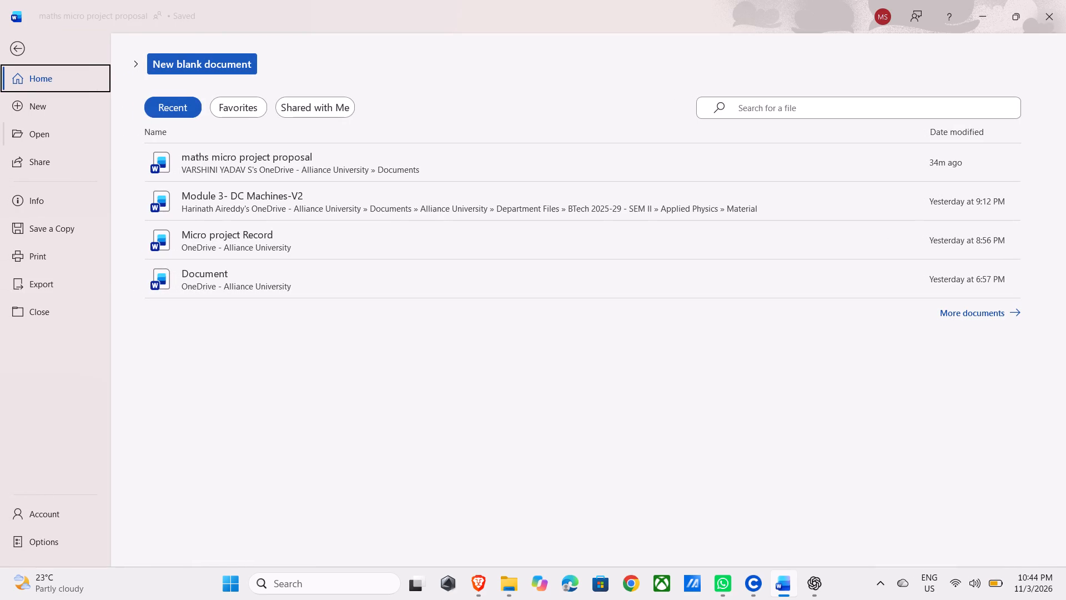
click(45, 261)
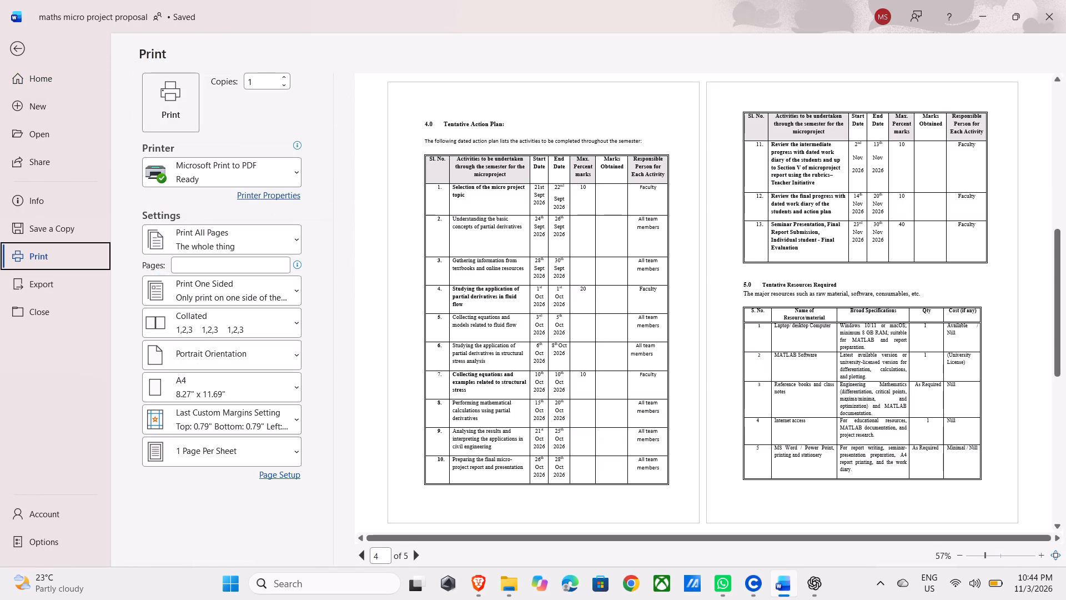
Print the proposal to a PDF named "maths micro project" in the Documents folder.
click(177, 96)
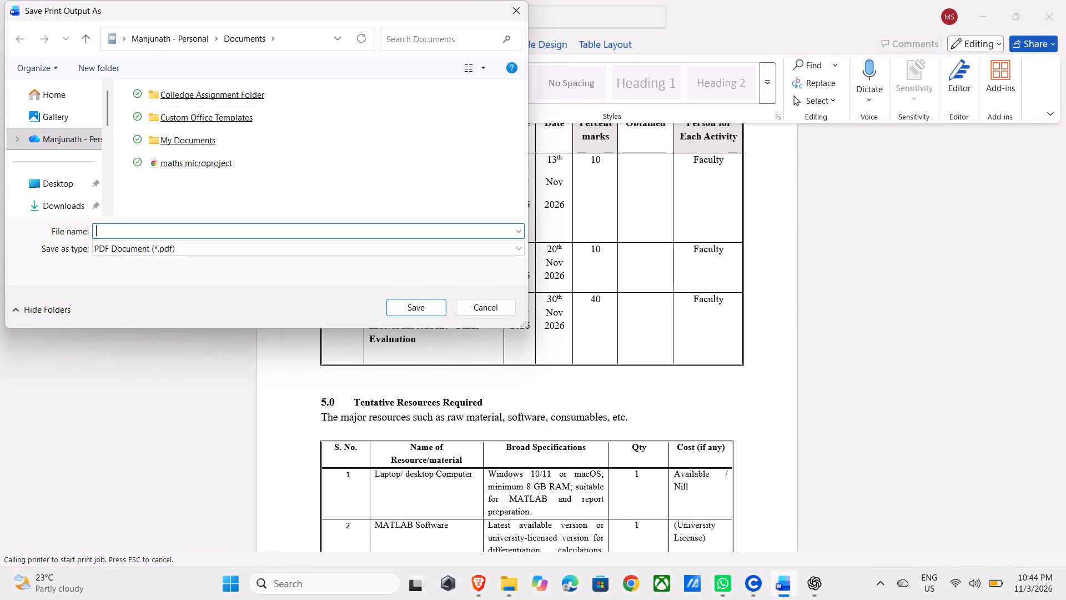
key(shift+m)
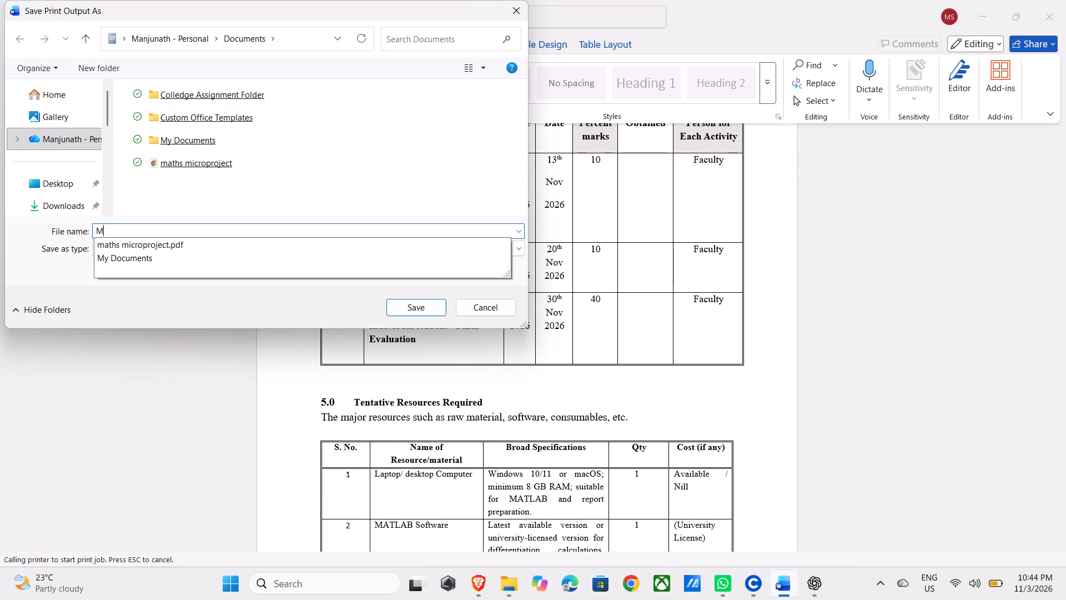
click(185, 247)
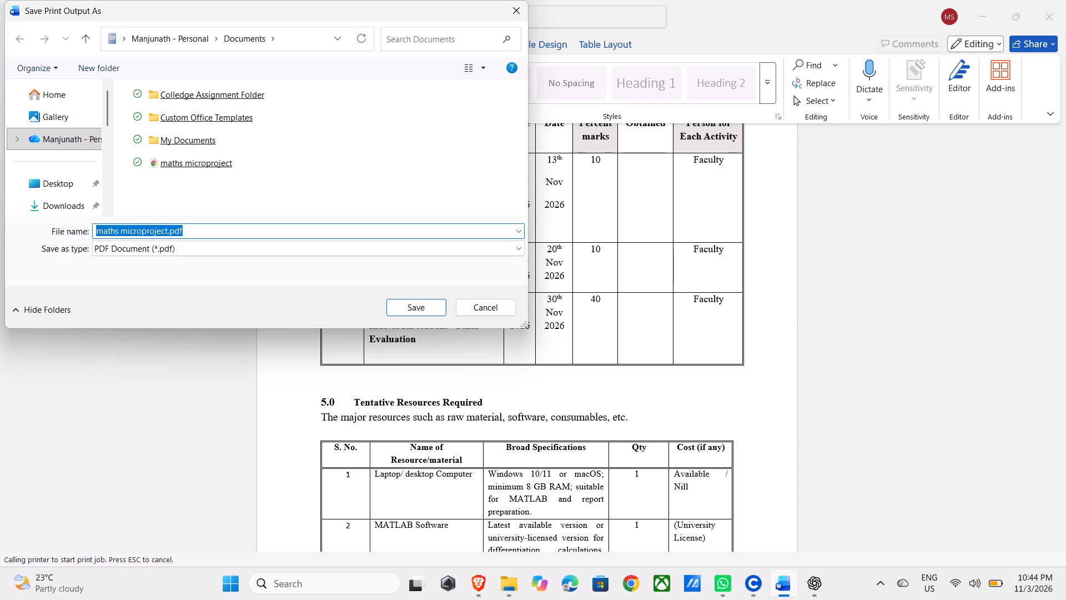
click(140, 231)
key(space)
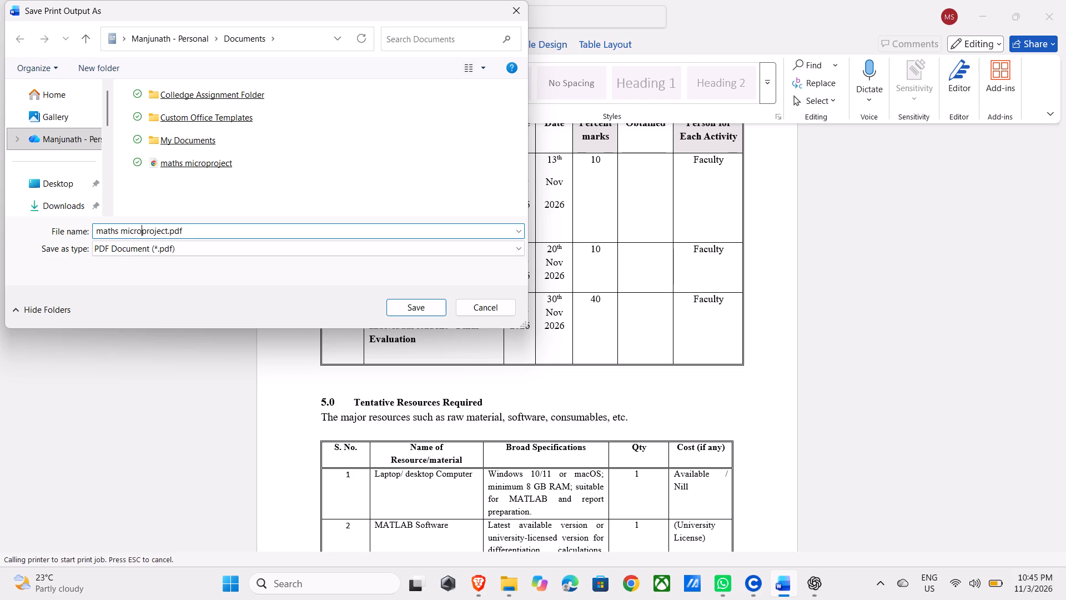